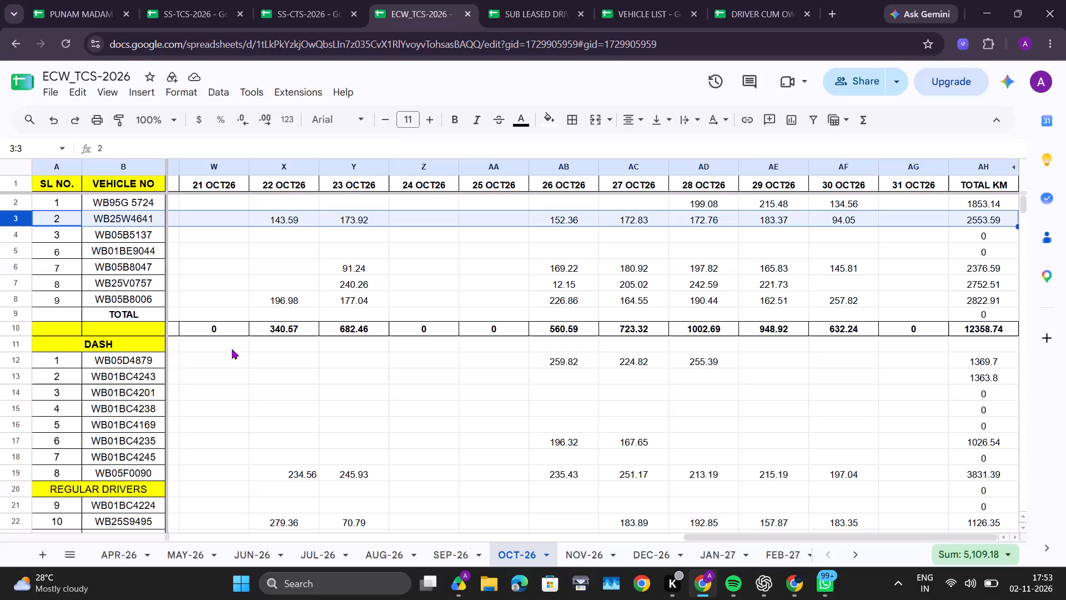
left_click(17, 205)
scroll(401, 297, "left", 6)
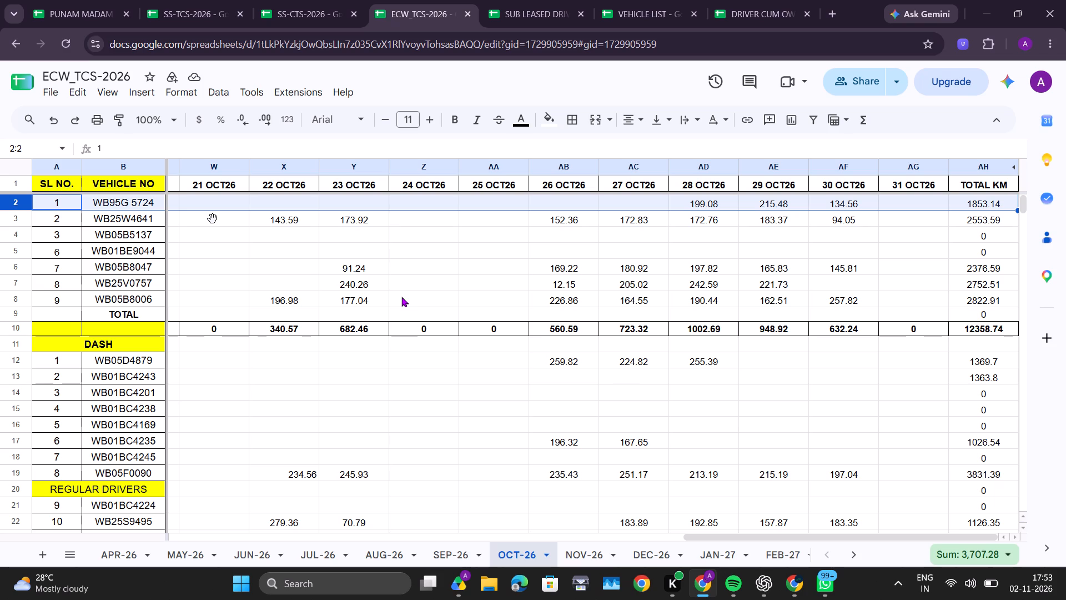
left_click(19, 302)
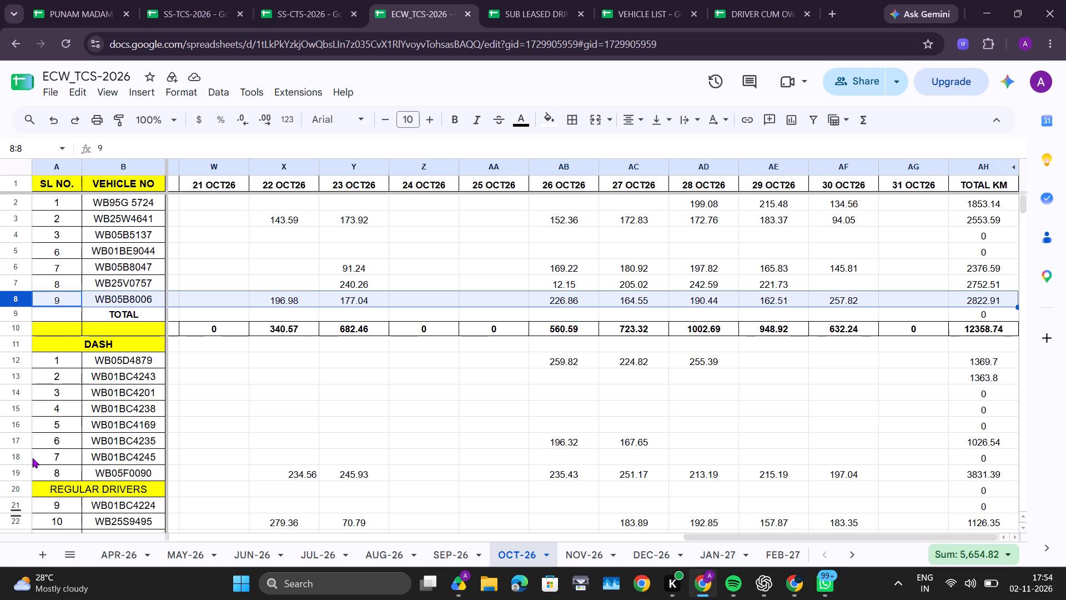
scroll(234, 352, "down", 1)
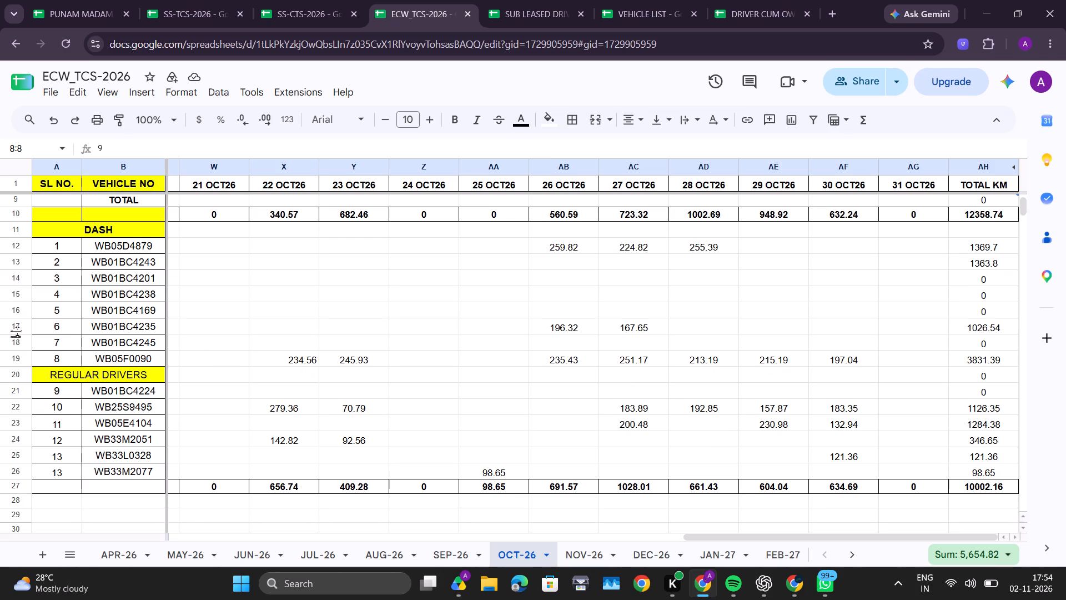
left_click(14, 324)
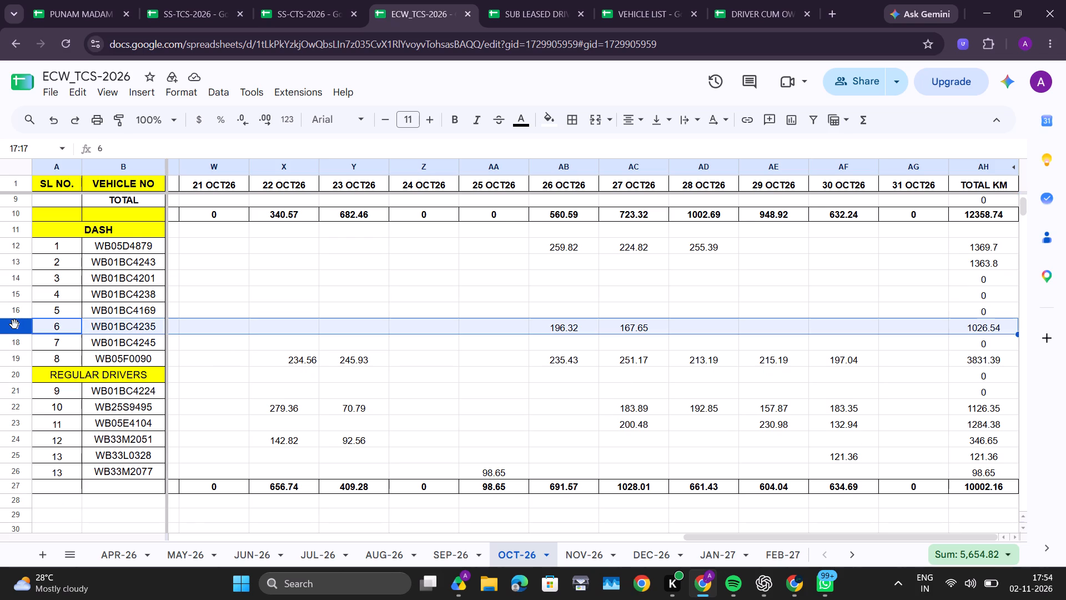
scroll(380, 426, "down", 1)
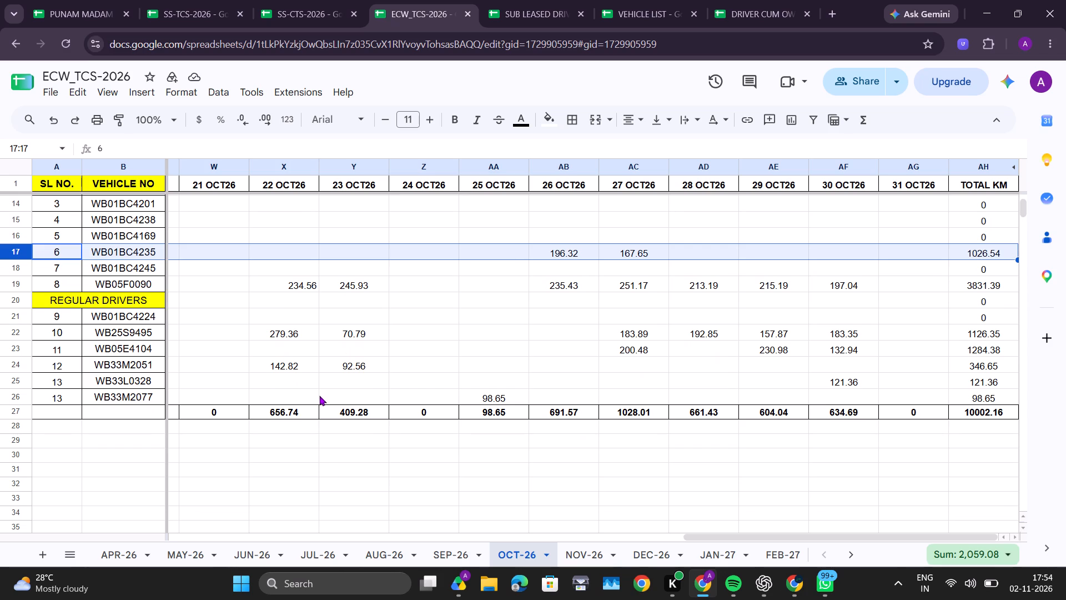
scroll(321, 391, "up", 2)
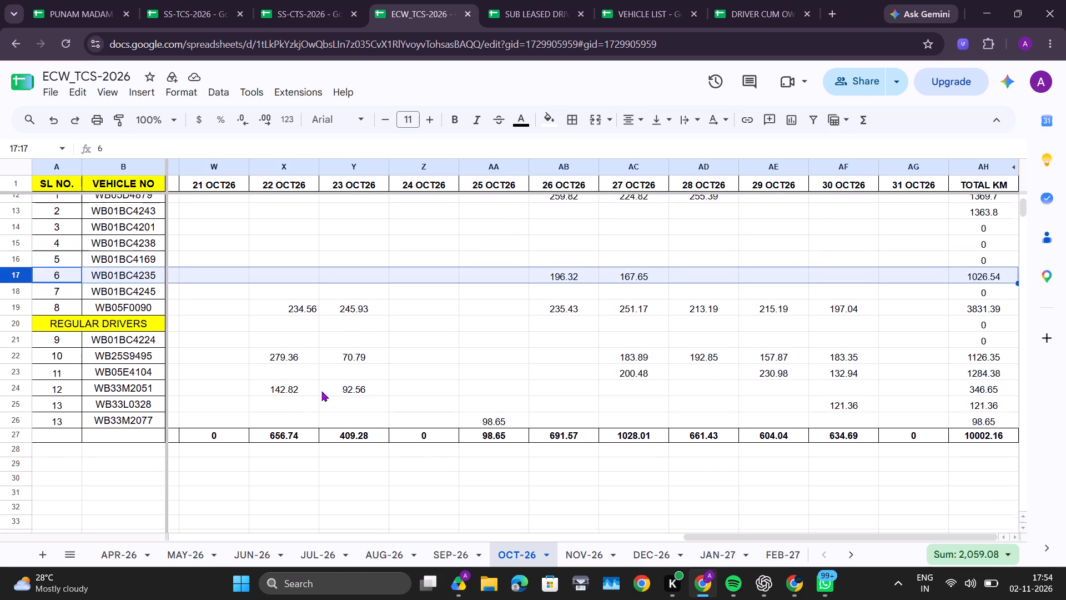
scroll(321, 391, "up", 1)
left_click(0, 257)
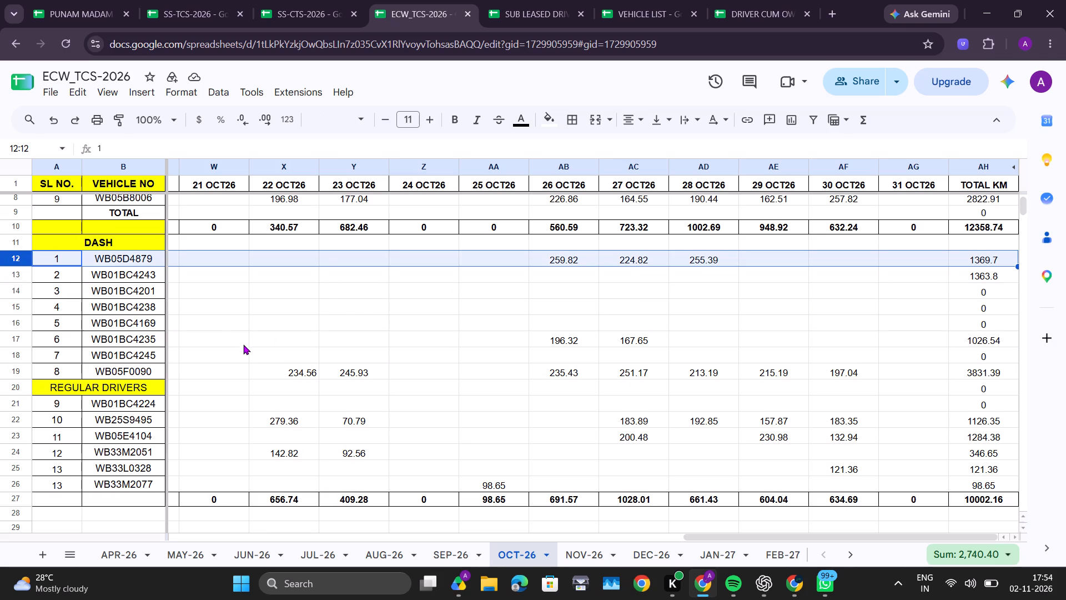
left_click(686, 263)
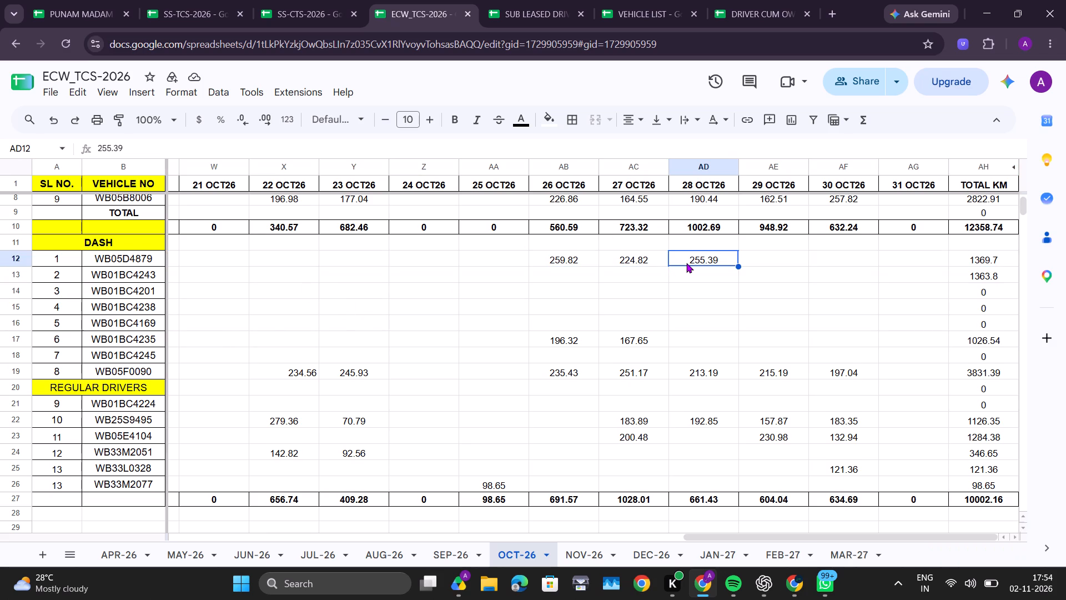
scroll(686, 263, "down", 1)
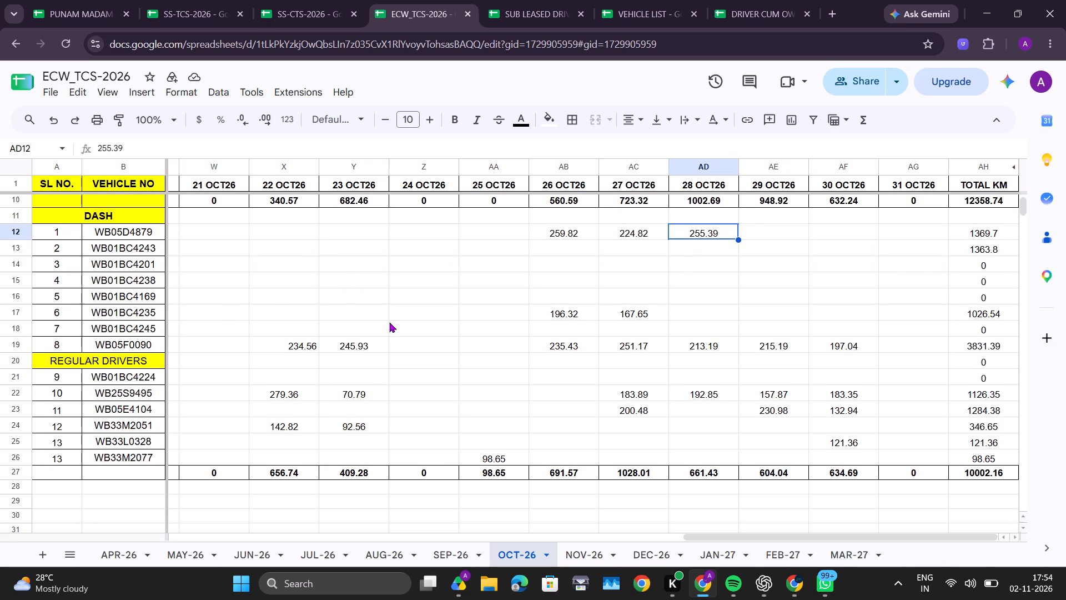
scroll(389, 322, "down", 1)
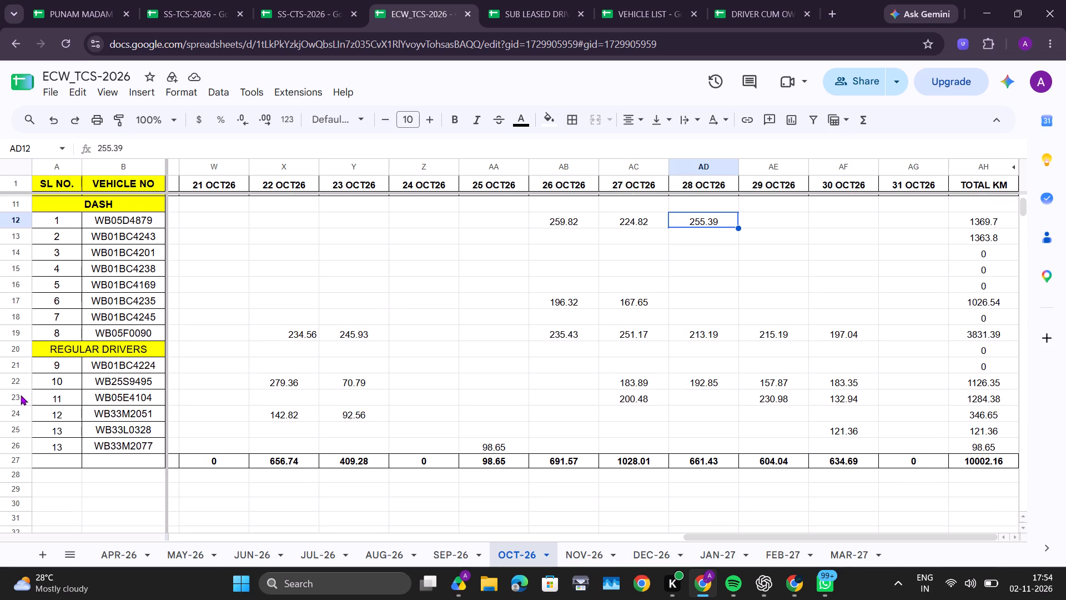
left_click(21, 395)
scroll(344, 388, "left", 3)
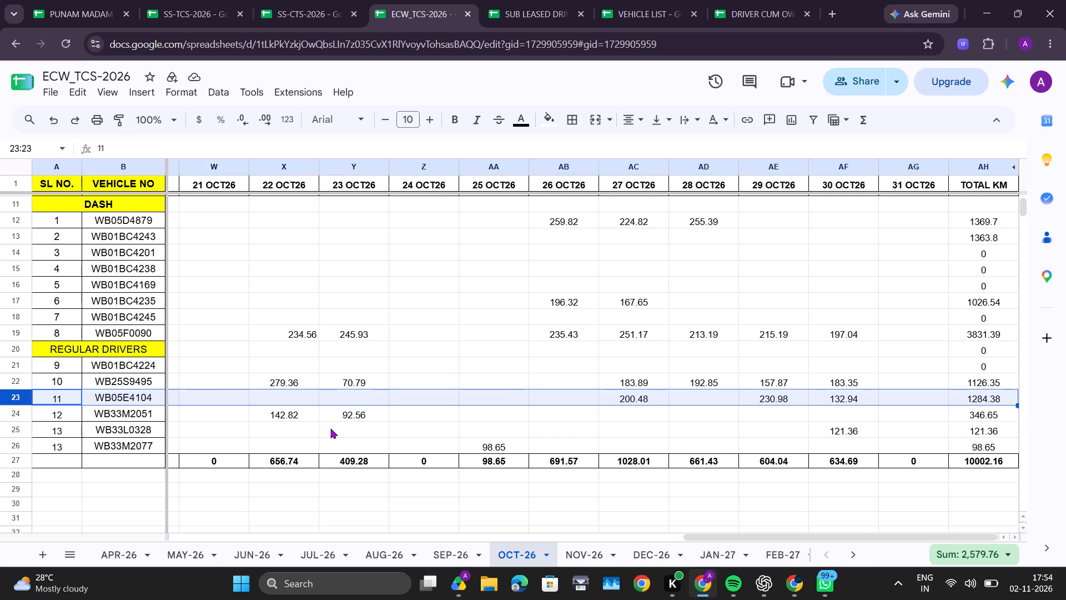
scroll(330, 428, "down", 2)
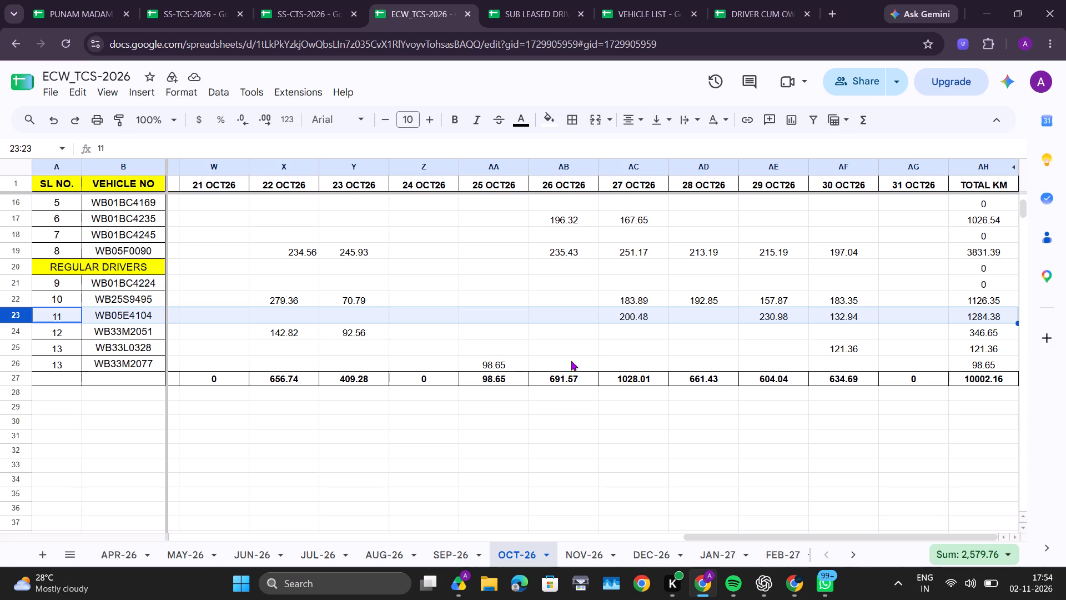
left_click(480, 343)
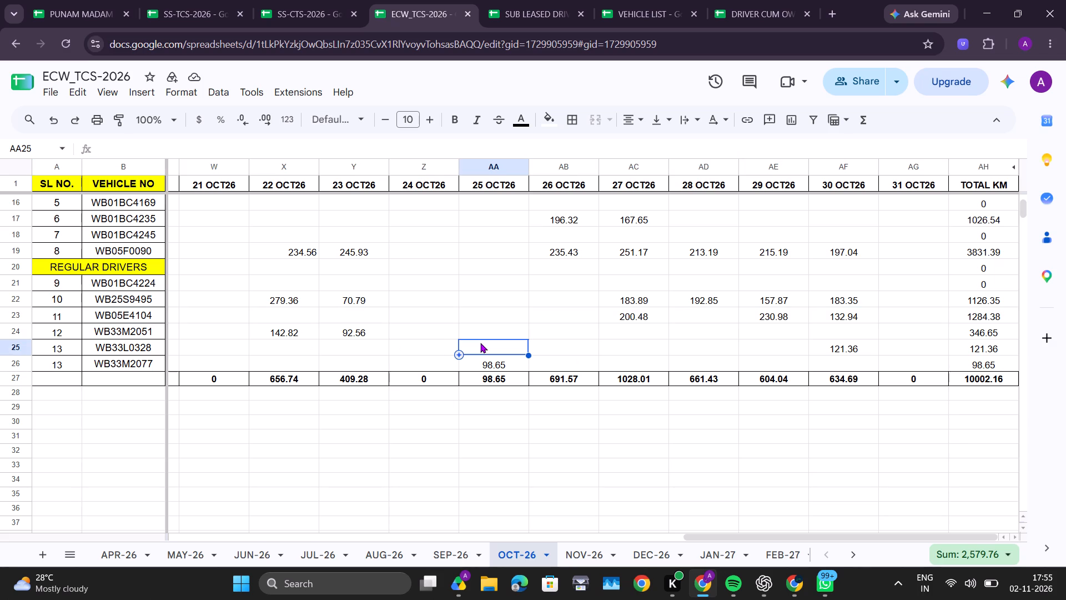
left_click(545, 335)
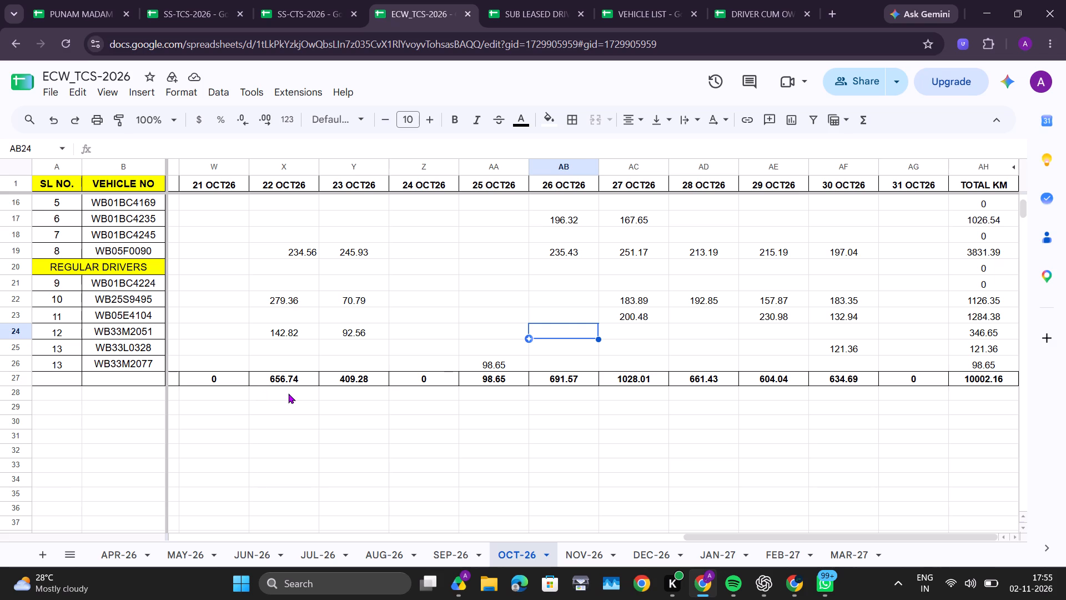
left_click(20, 362)
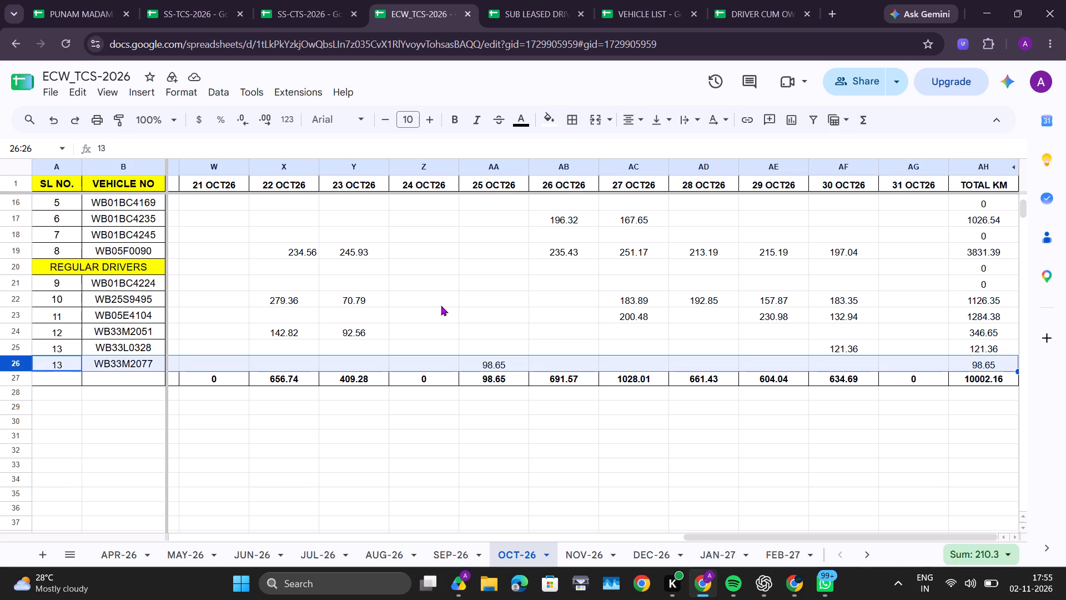
Search the OCT-26 sheet for the vehicle number ending 0339.
left_click(448, 306)
key("ctrl+f")
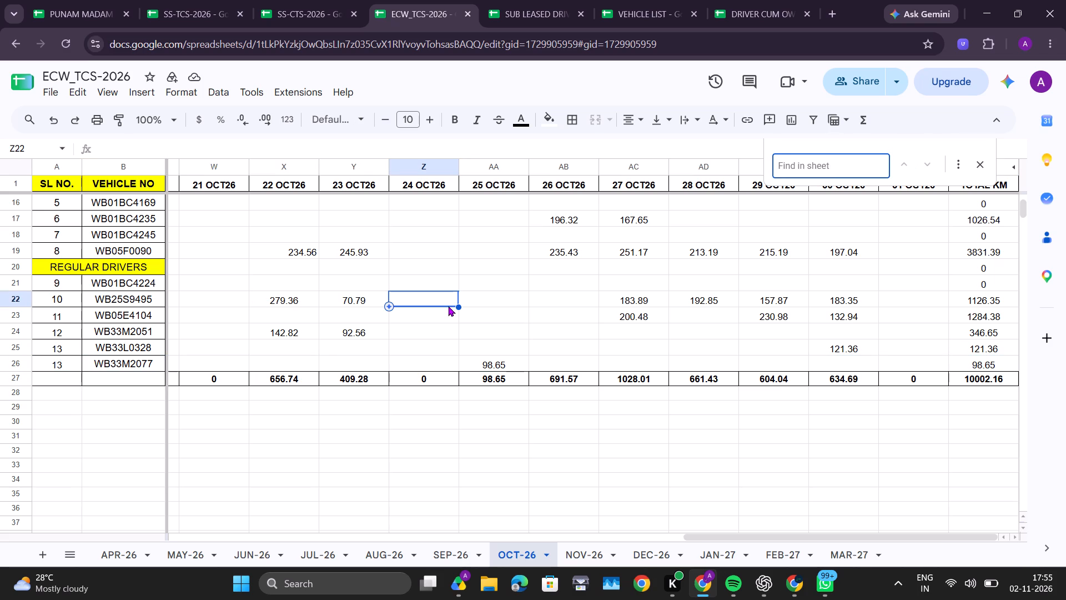
type("033")
key("9")
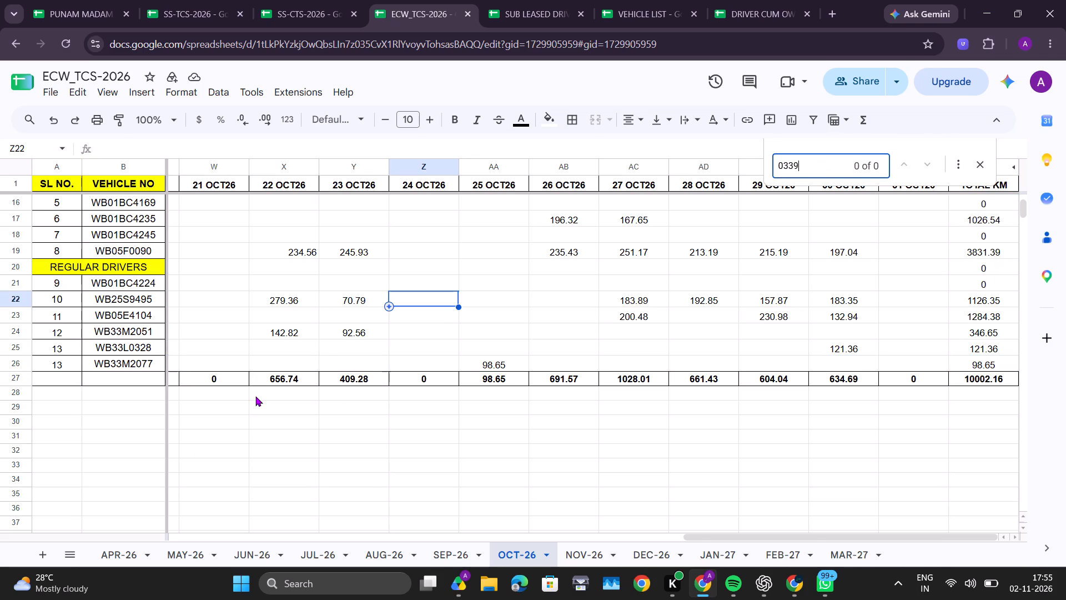
left_click(14, 365)
right_click(14, 365)
left_click(113, 346)
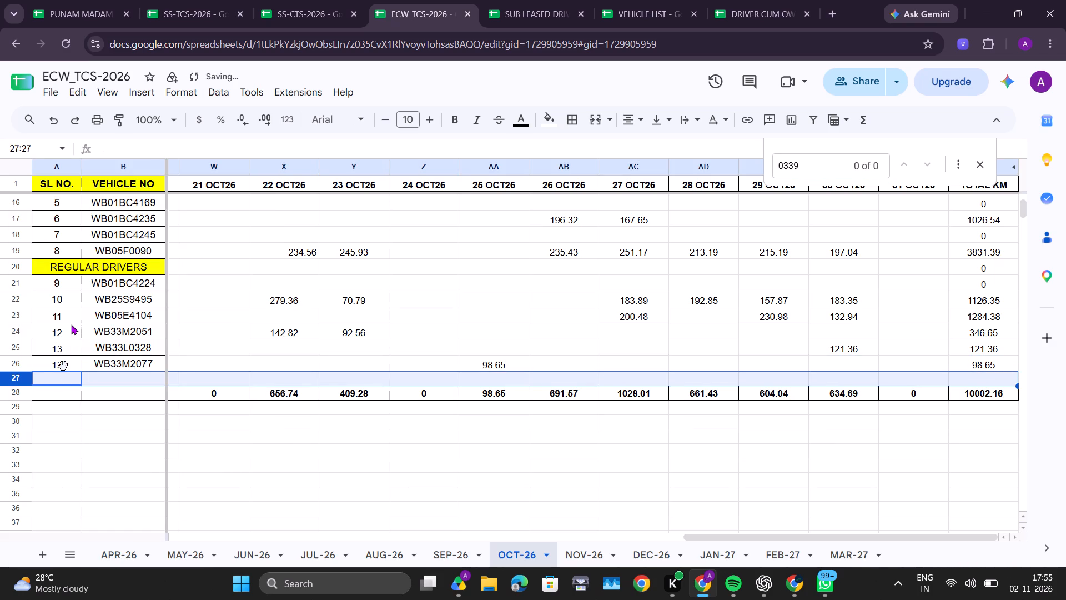
left_click_drag(71, 325, 63, 355)
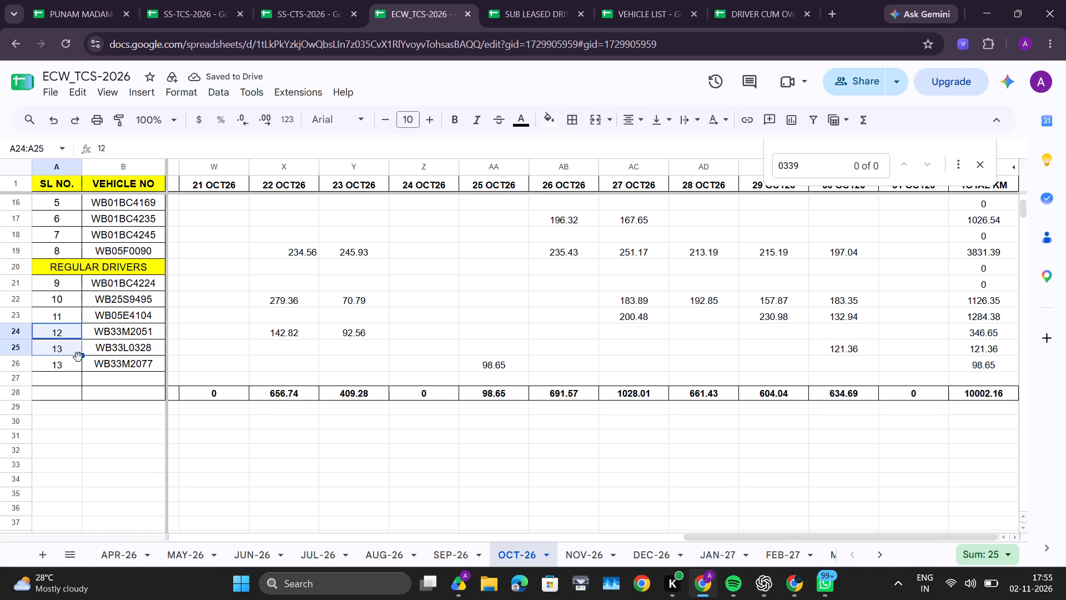
left_click_drag(80, 356, 76, 382)
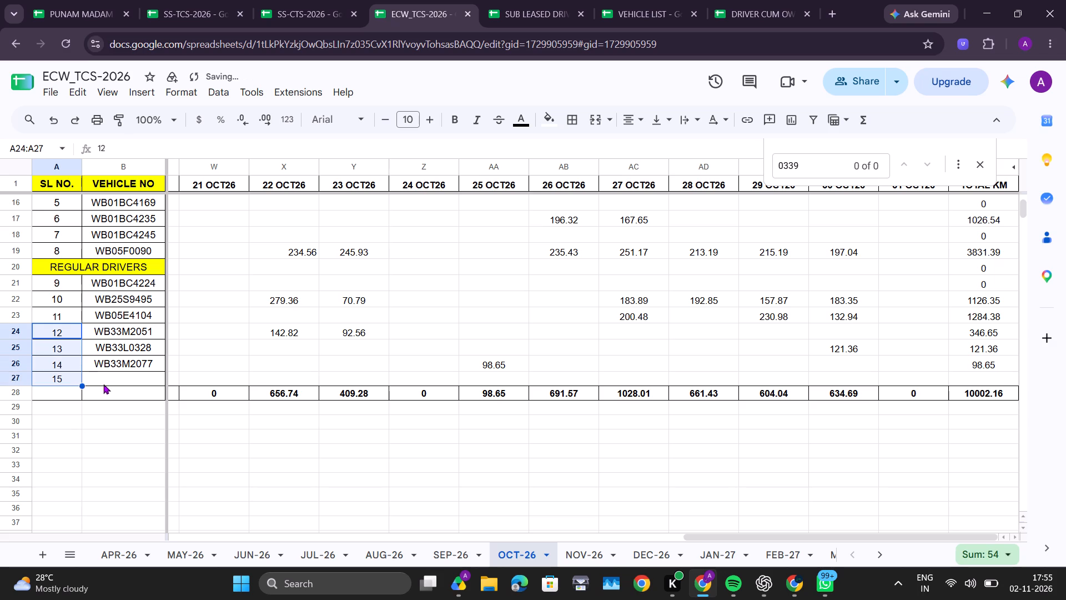
left_click(118, 385)
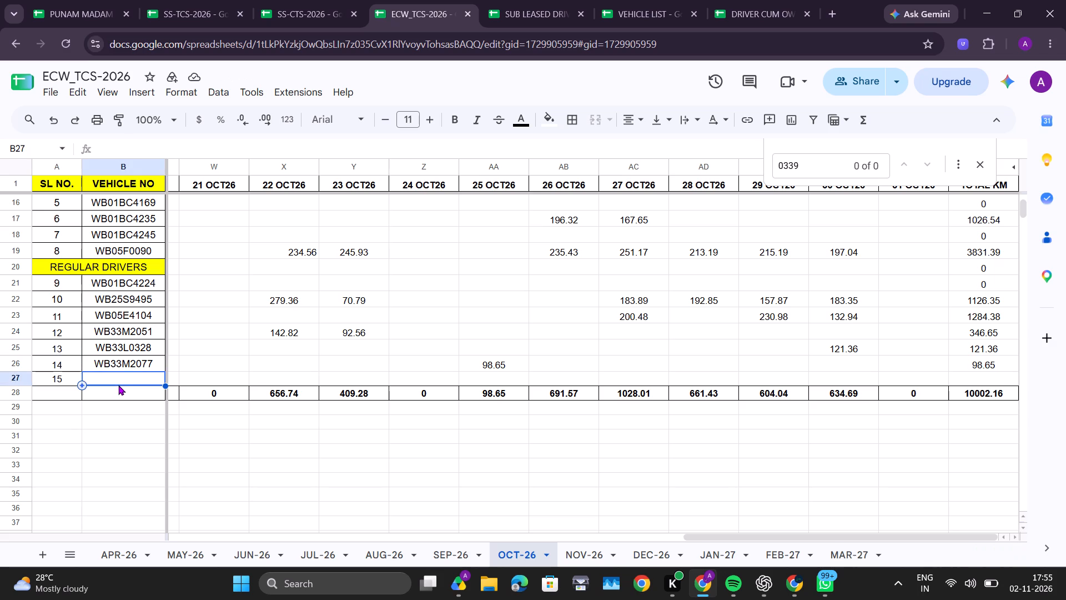
key("w")
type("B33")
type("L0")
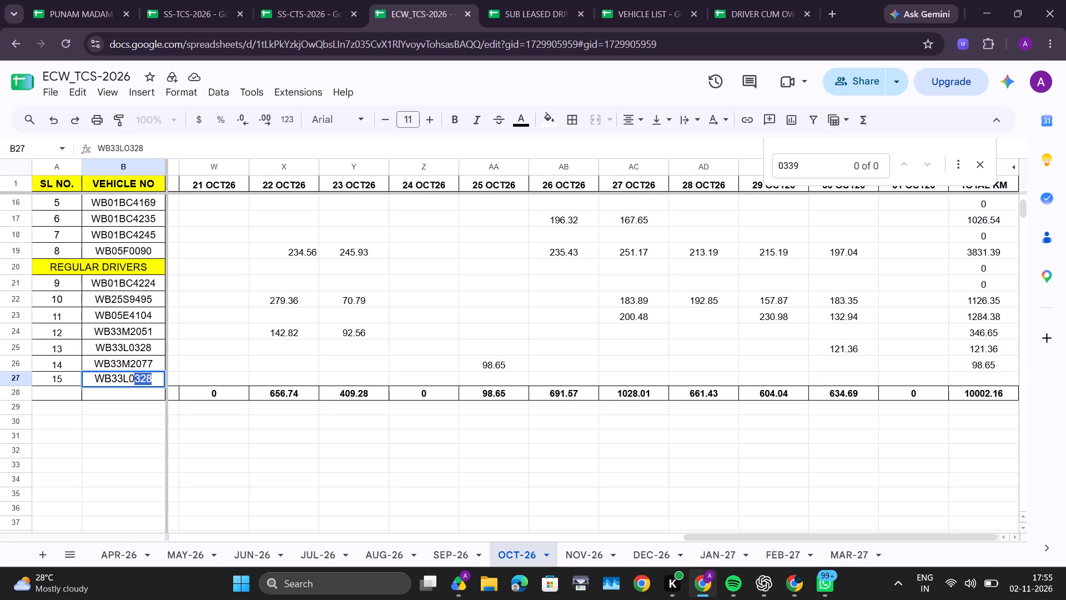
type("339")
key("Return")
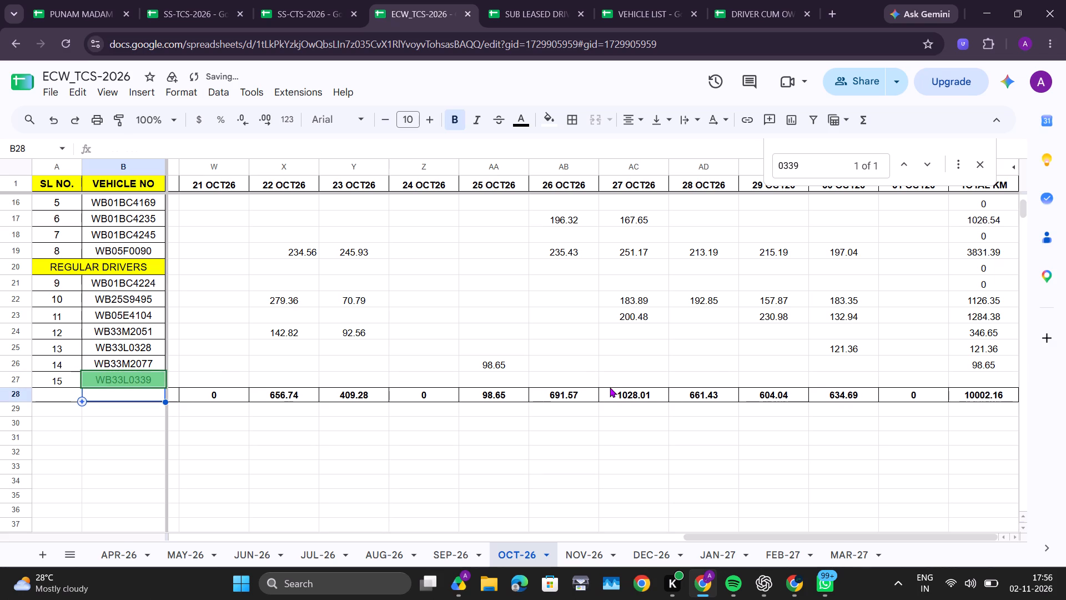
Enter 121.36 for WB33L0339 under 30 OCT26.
left_click(766, 382)
scroll(766, 382, "left", 2)
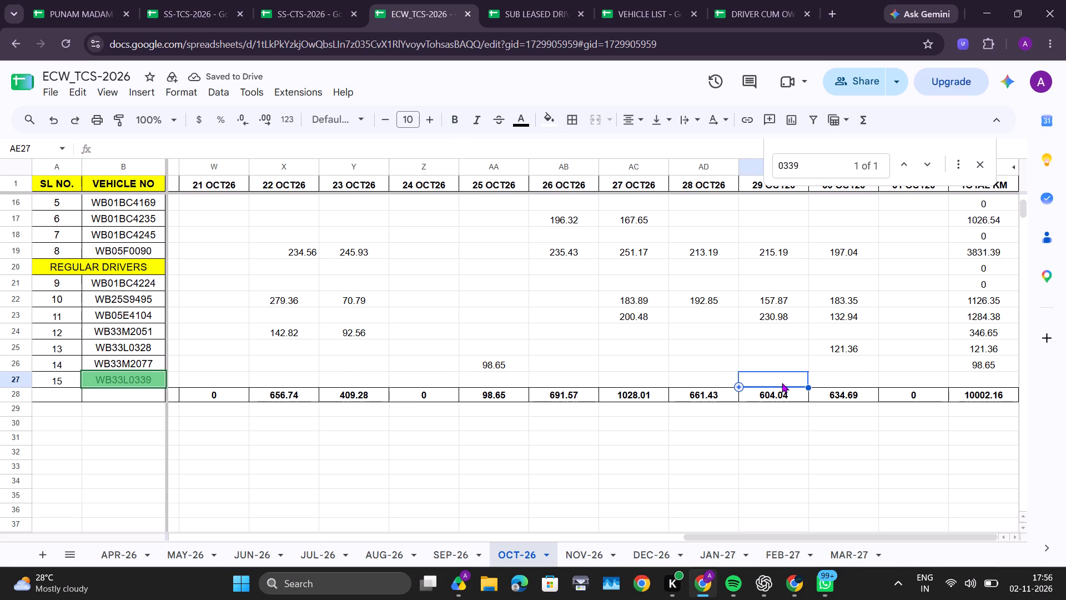
left_click(837, 377)
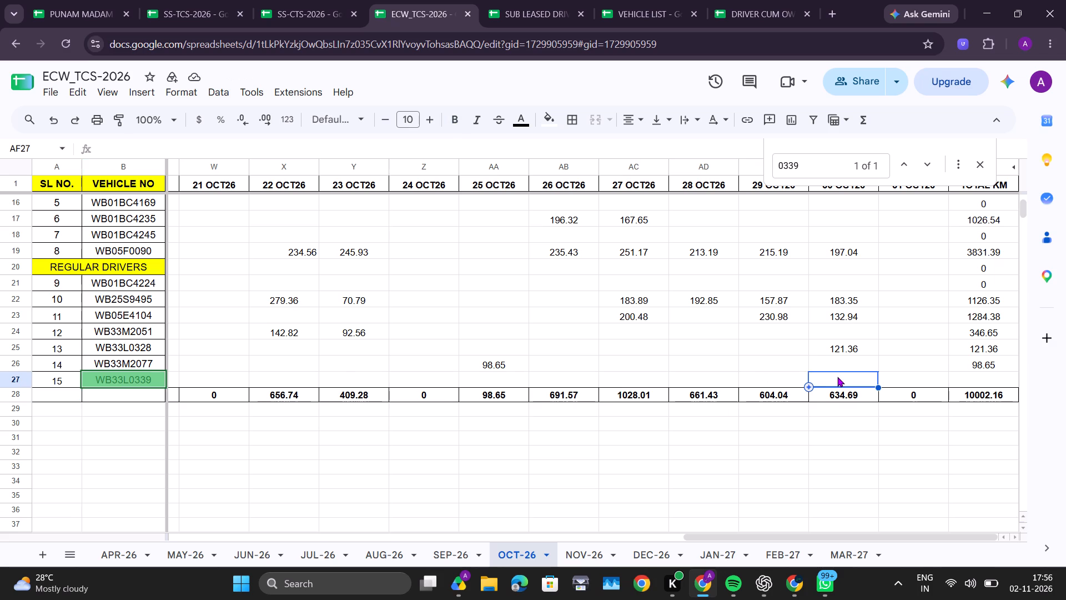
type("121")
type(".36")
key("Return")
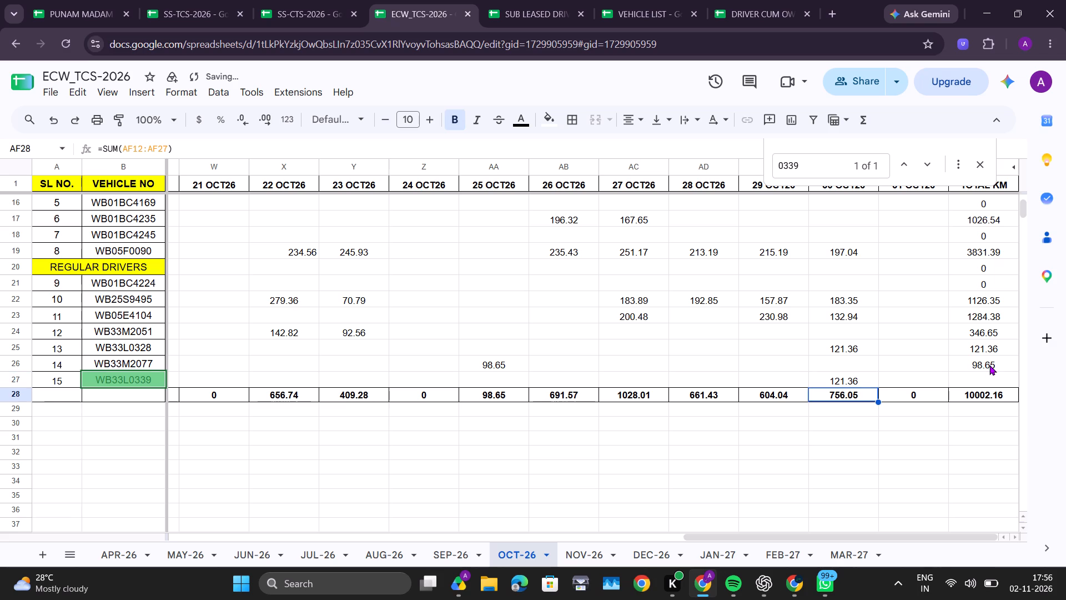
left_click(989, 365)
left_click_drag(1017, 368, 1015, 382)
left_click(868, 406)
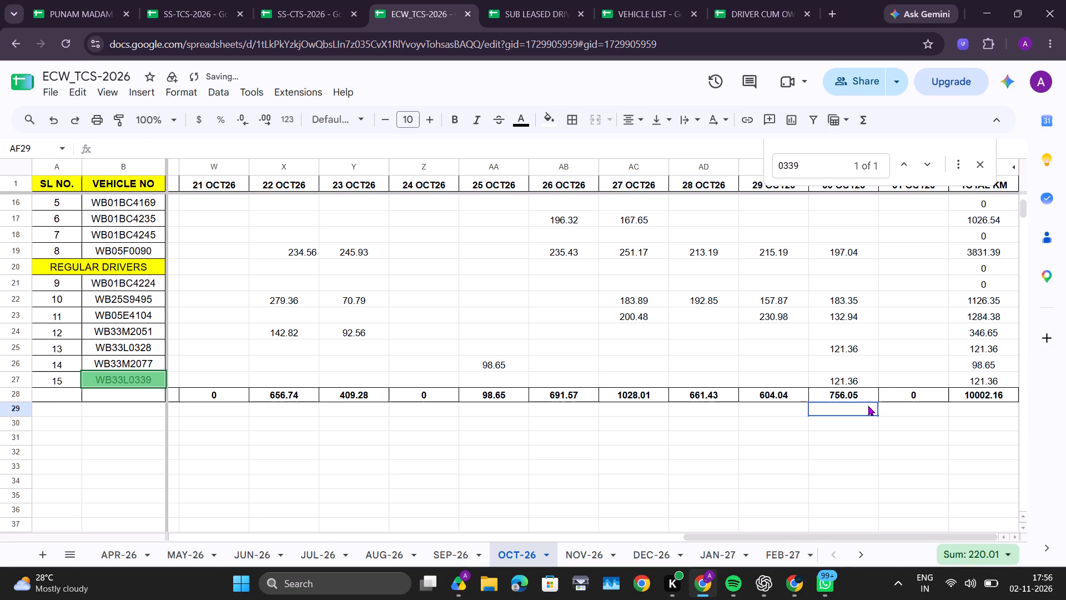
left_click(422, 241)
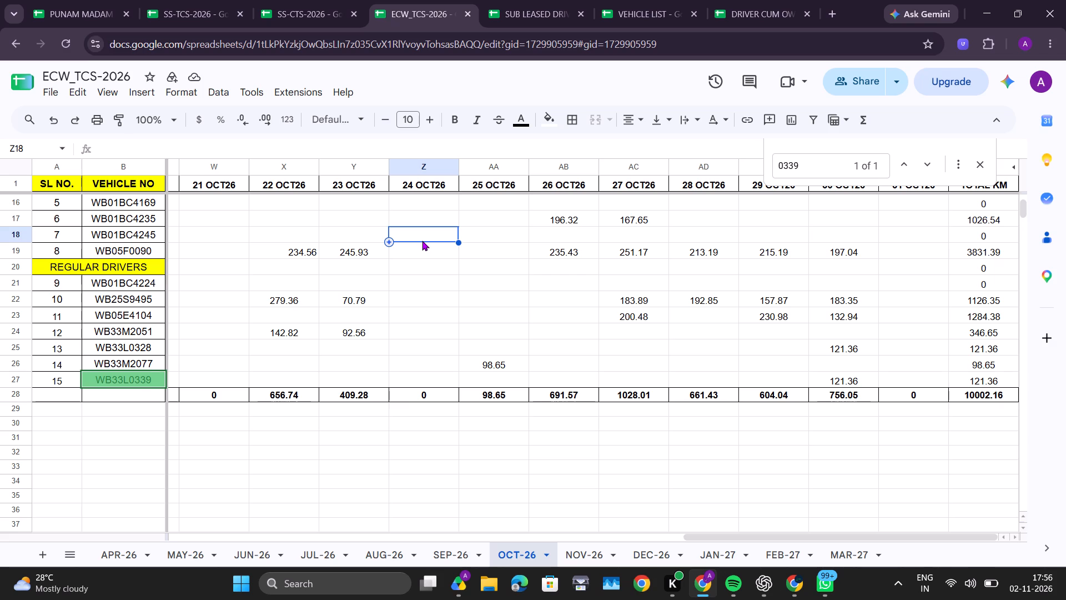
scroll(422, 241, "up", 8)
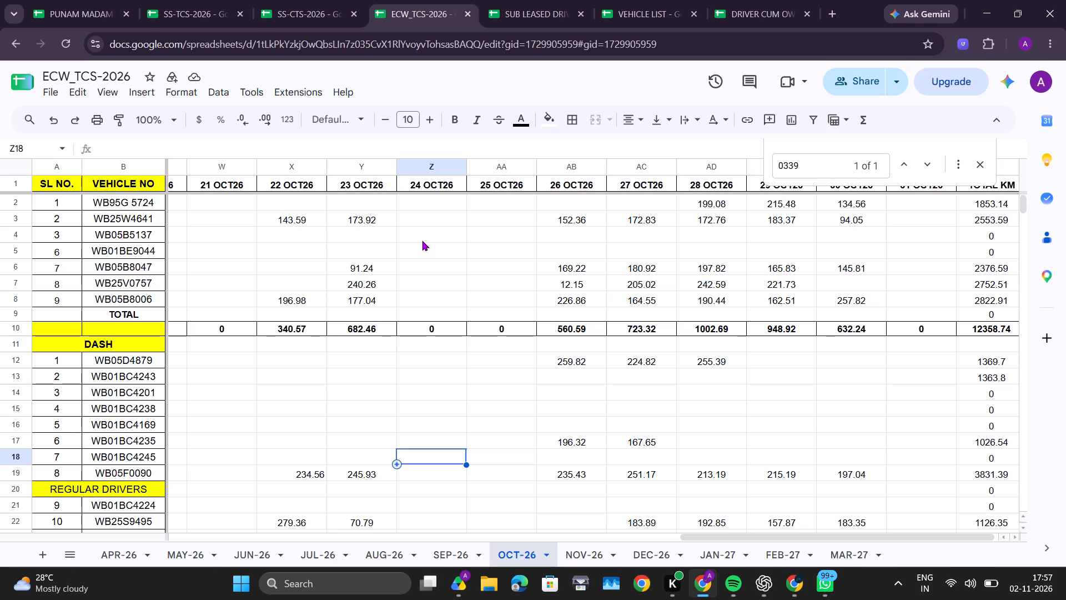
left_click(3, 377)
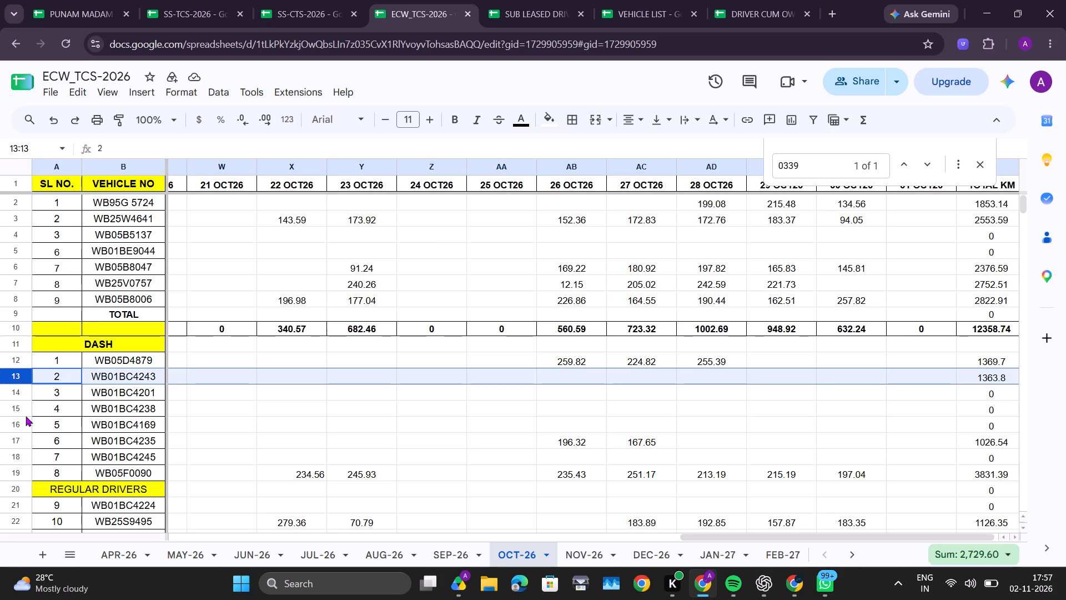
left_click(19, 396)
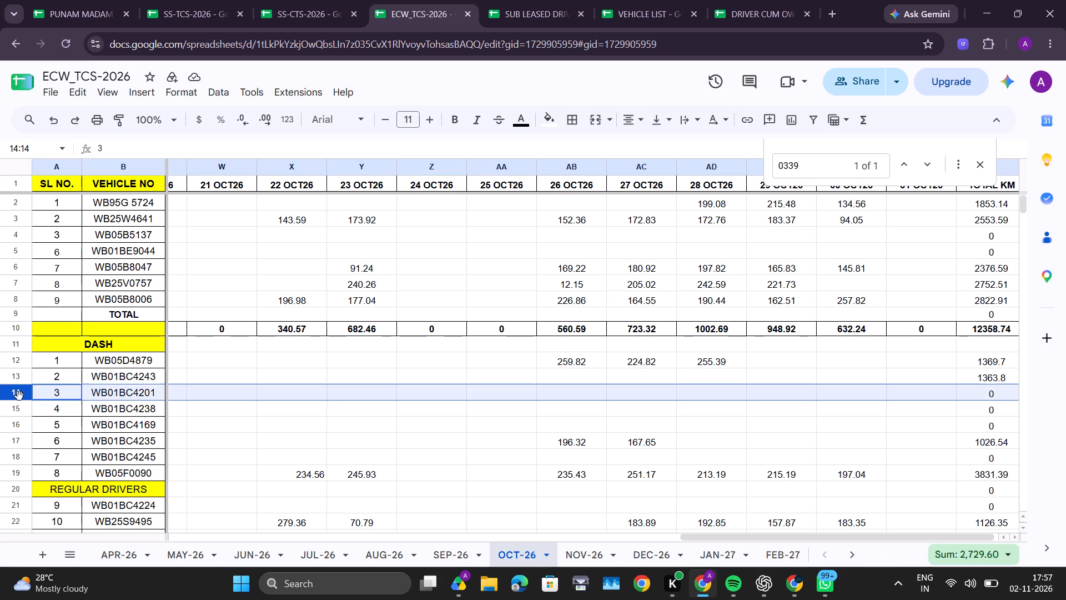
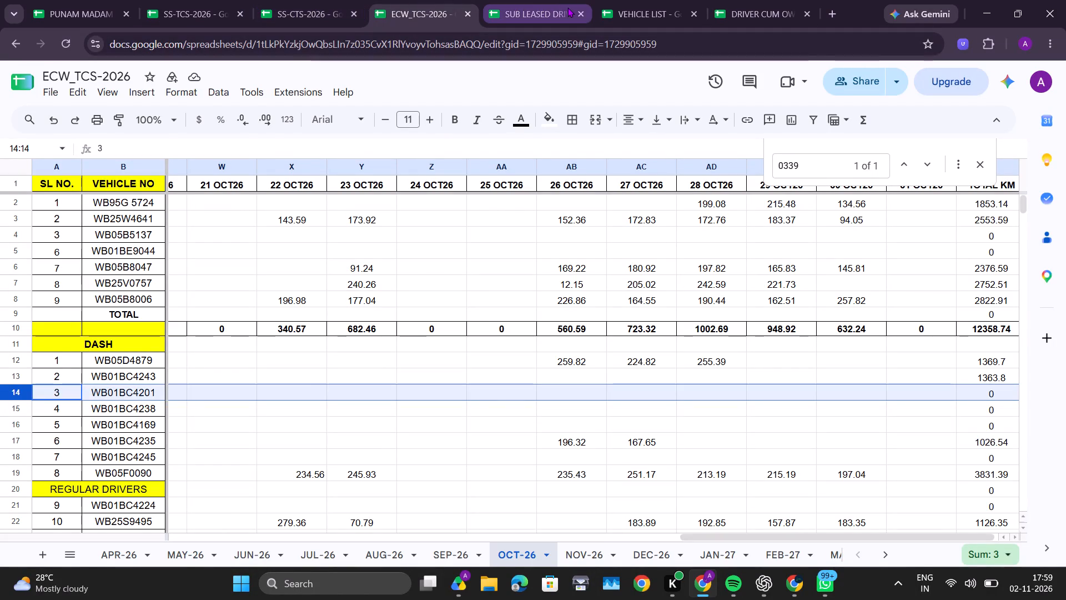
Close the DRIVER CUM OWNER(DCO) PARTNER, SS-TCS-2026 and SS-CTS-2026 spreadsheets.
left_click(748, 0)
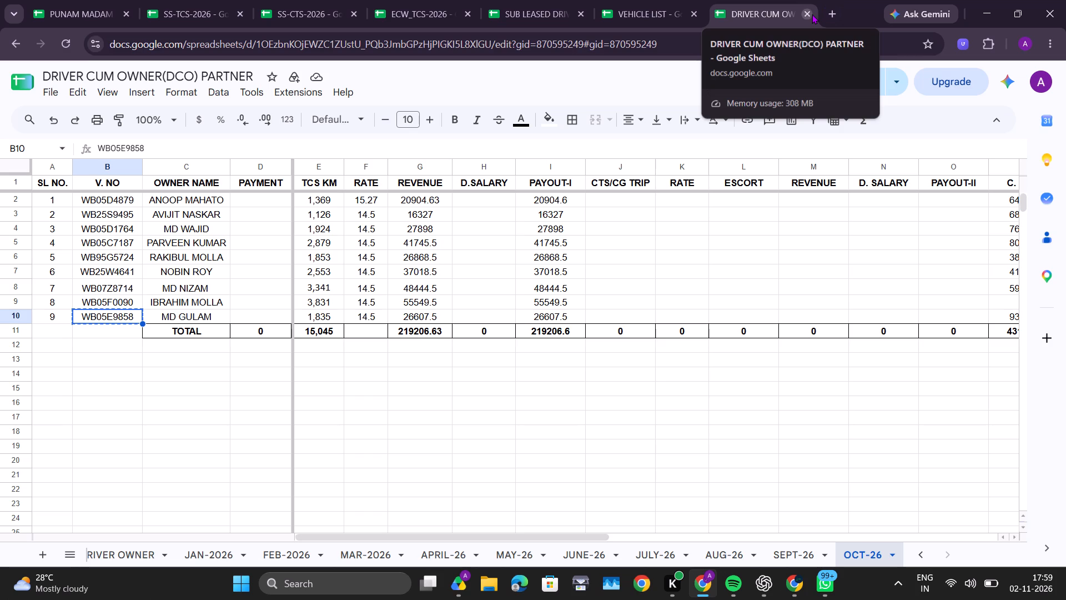
scroll(400, 301, "right", 7)
left_click(386, 410)
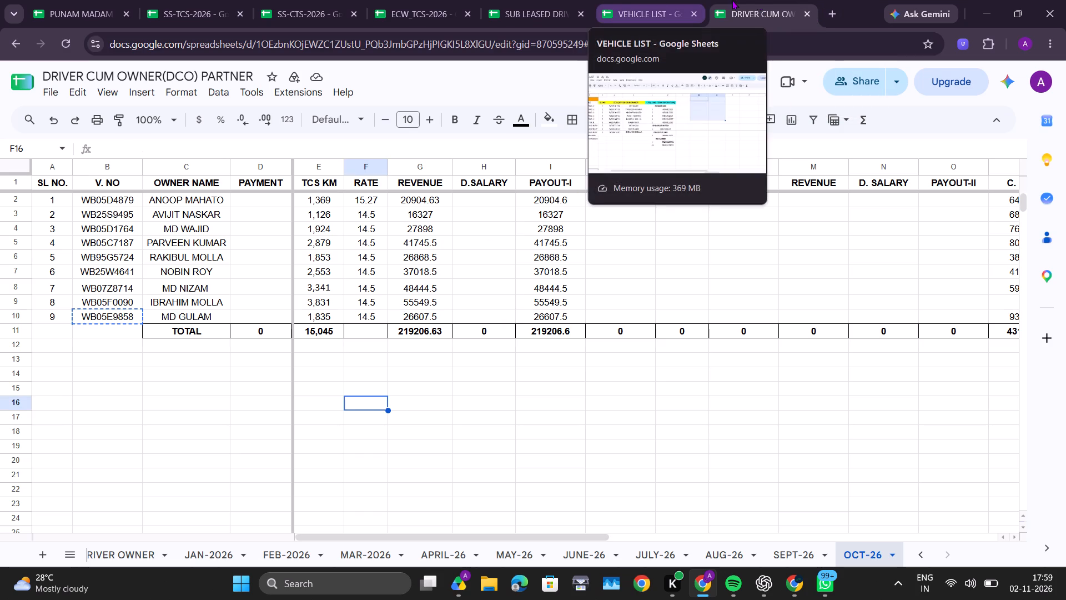
left_click(807, 9)
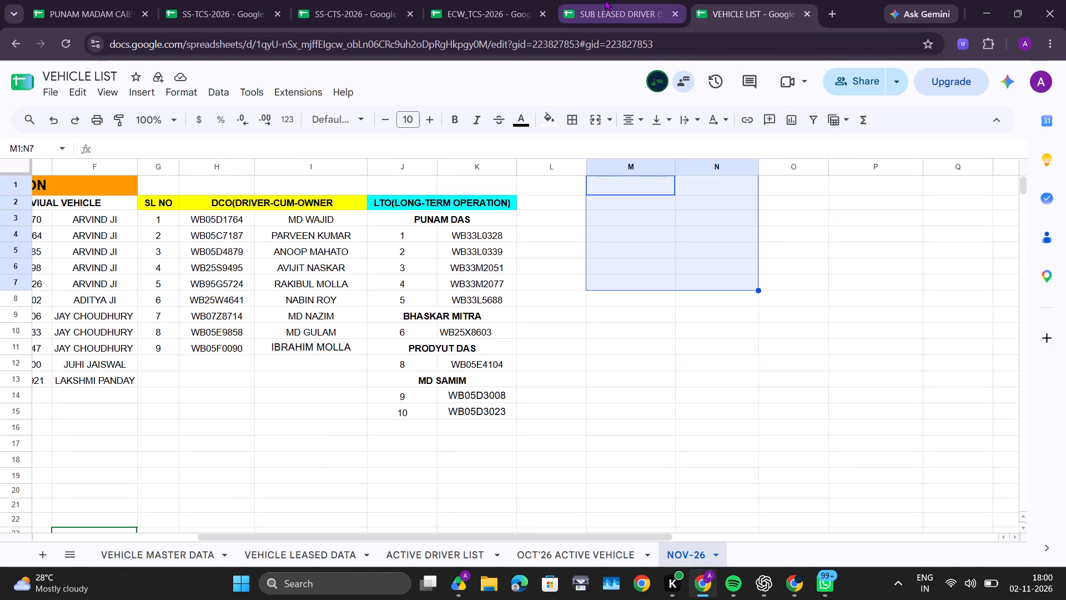
left_click(285, 0)
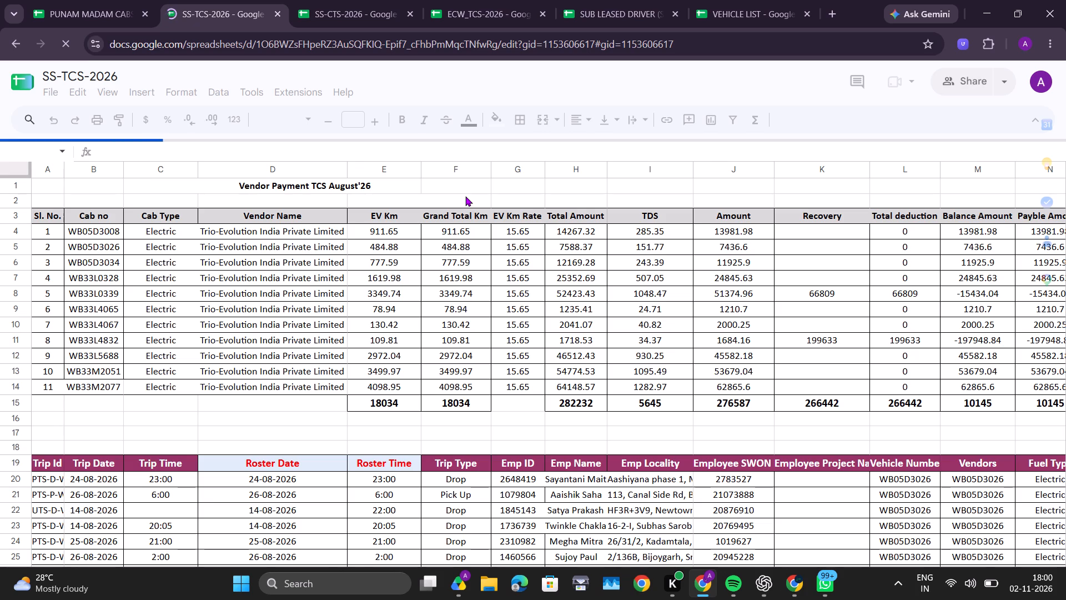
left_click(278, 9)
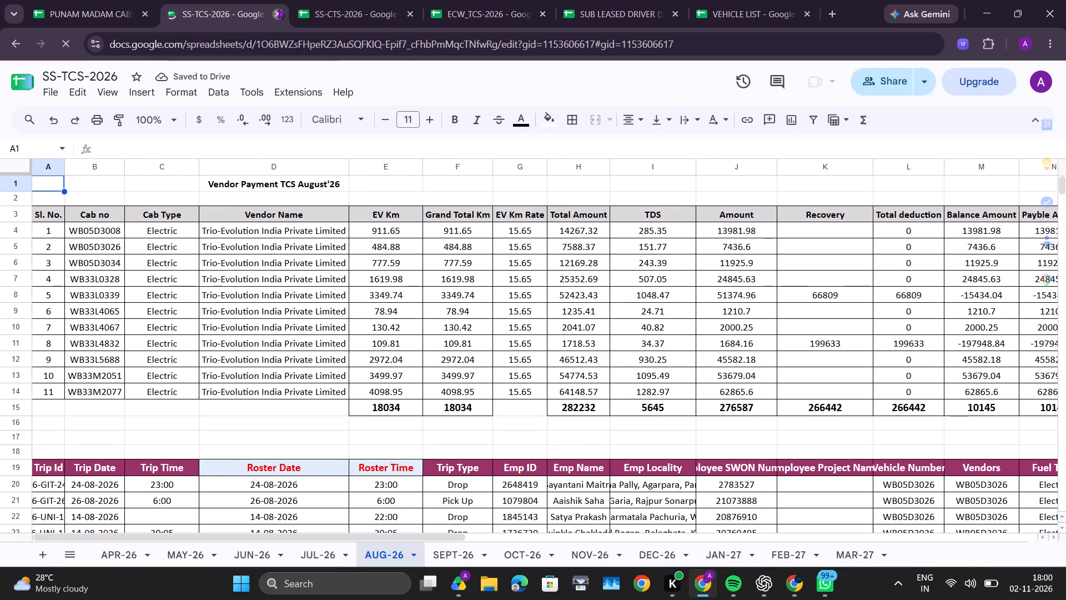
left_click(278, 9)
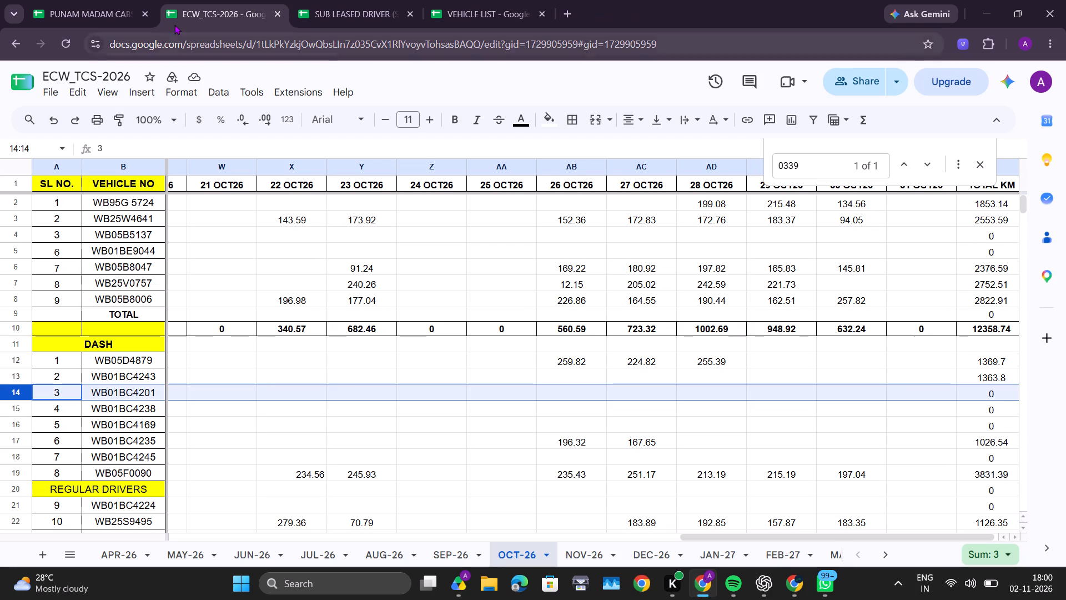
Switch to the PUNAM MADAM CABS spreadsheet and open its OCT-26 sheet.
left_click(135, 0)
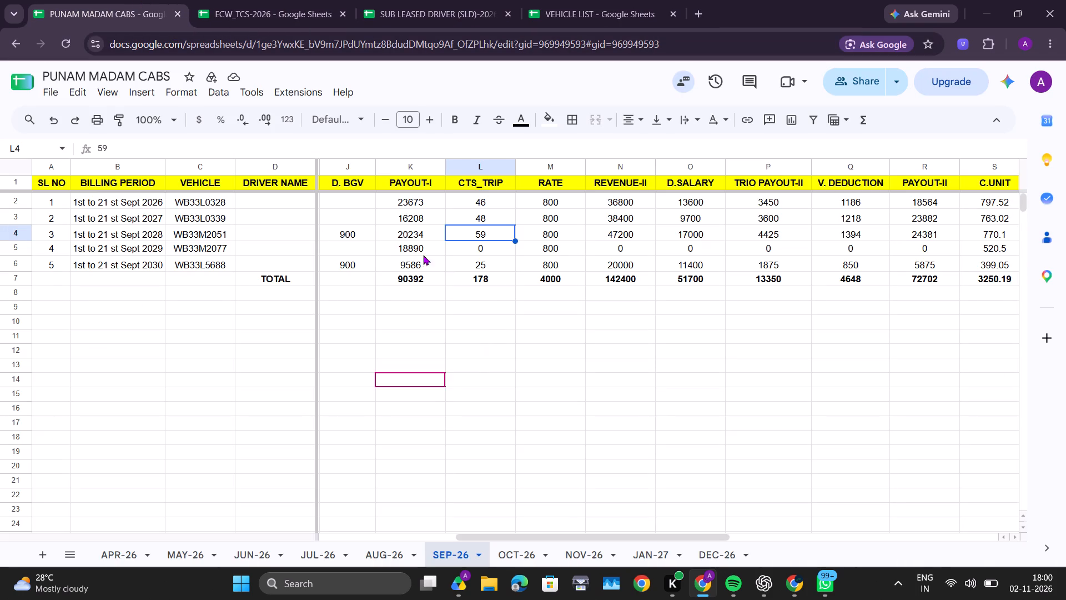
scroll(380, 247, "left", 1)
left_click(530, 547)
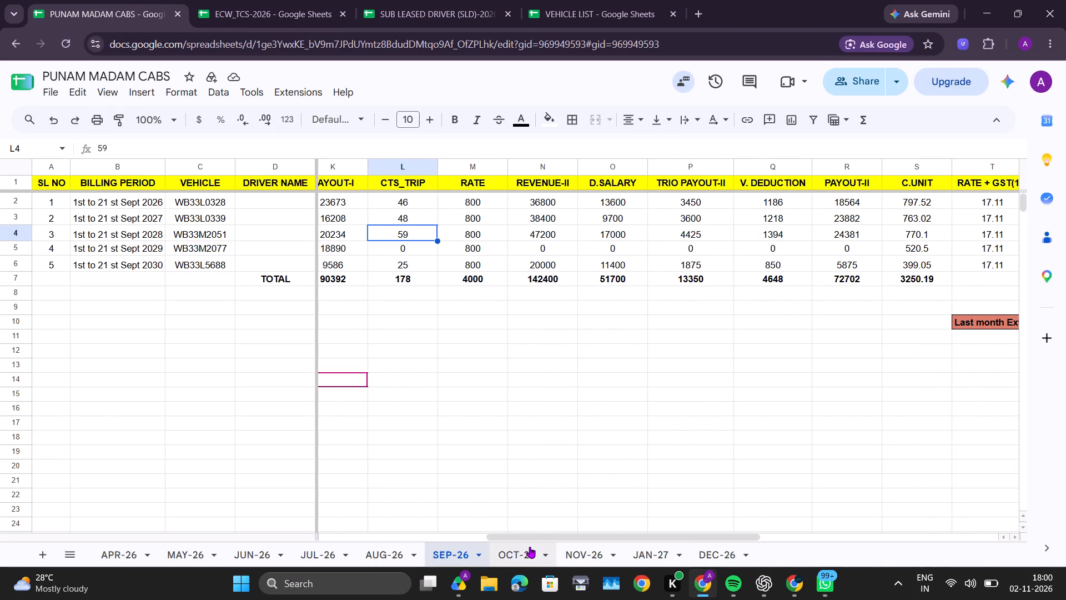
scroll(420, 296, "right", 12)
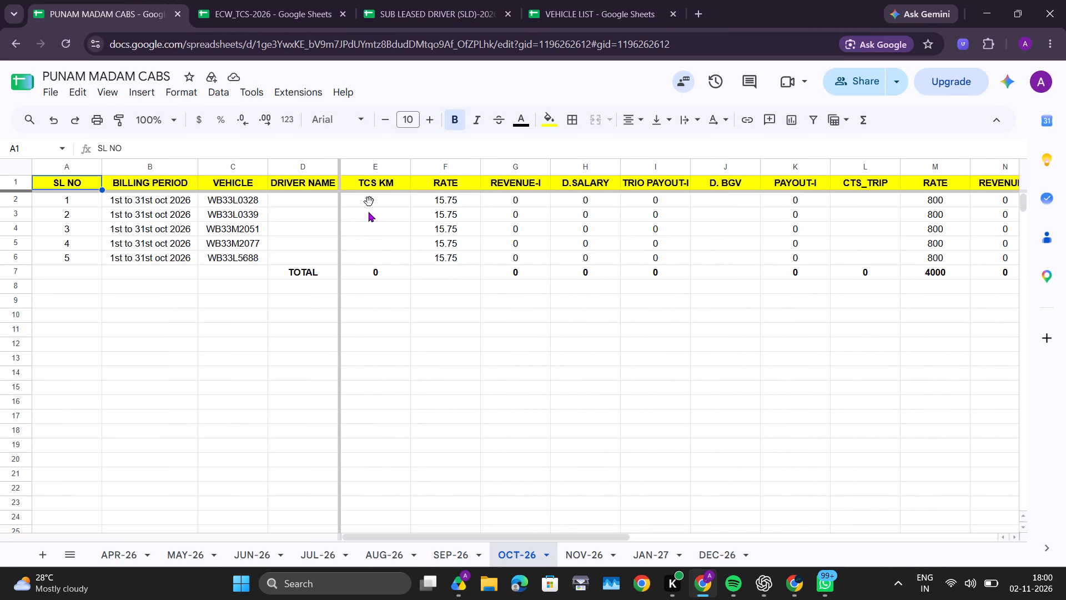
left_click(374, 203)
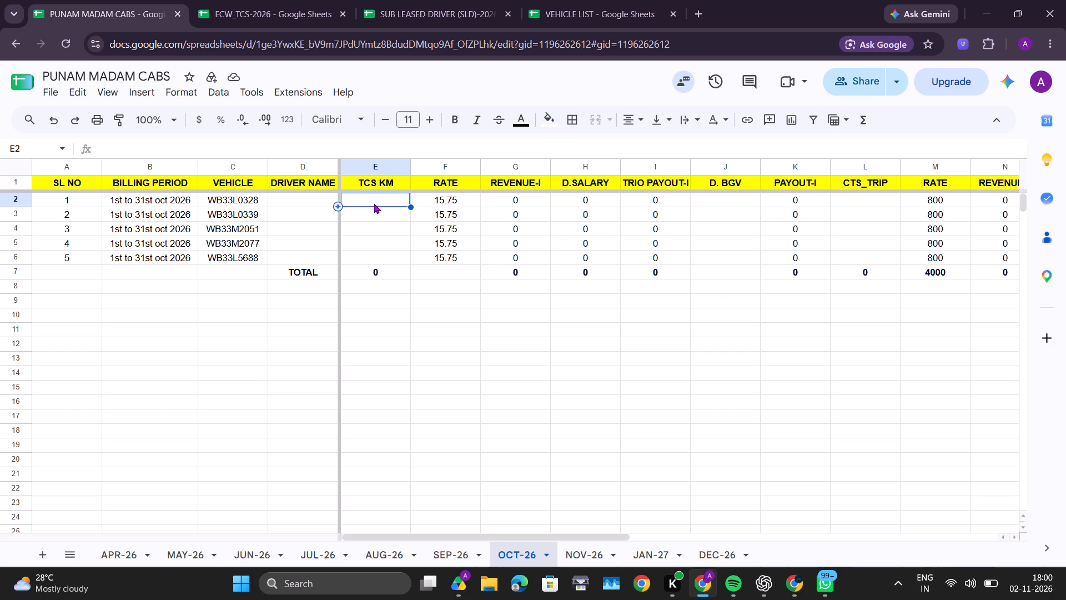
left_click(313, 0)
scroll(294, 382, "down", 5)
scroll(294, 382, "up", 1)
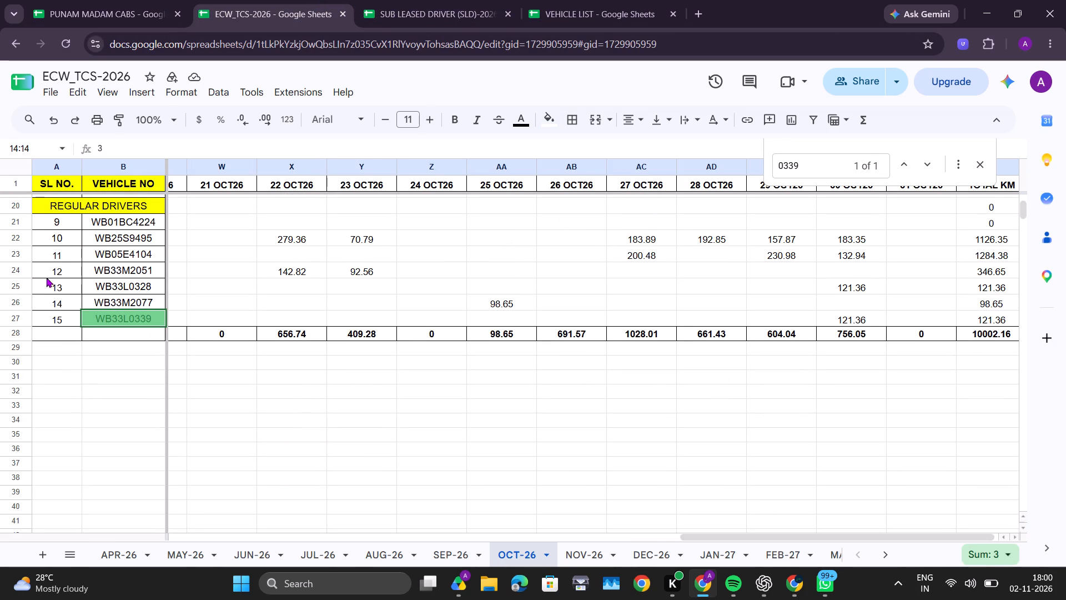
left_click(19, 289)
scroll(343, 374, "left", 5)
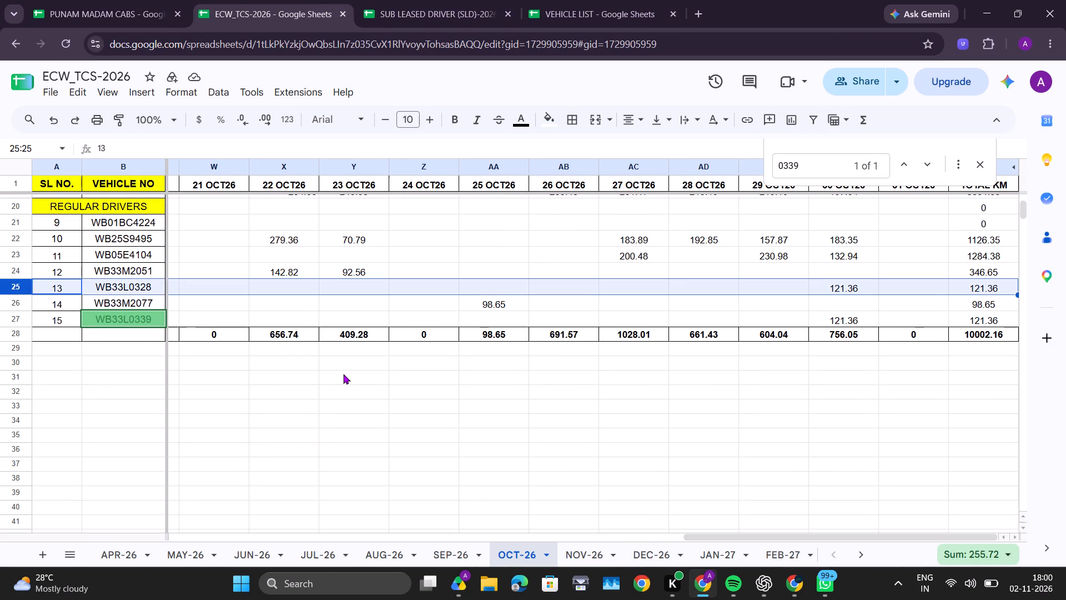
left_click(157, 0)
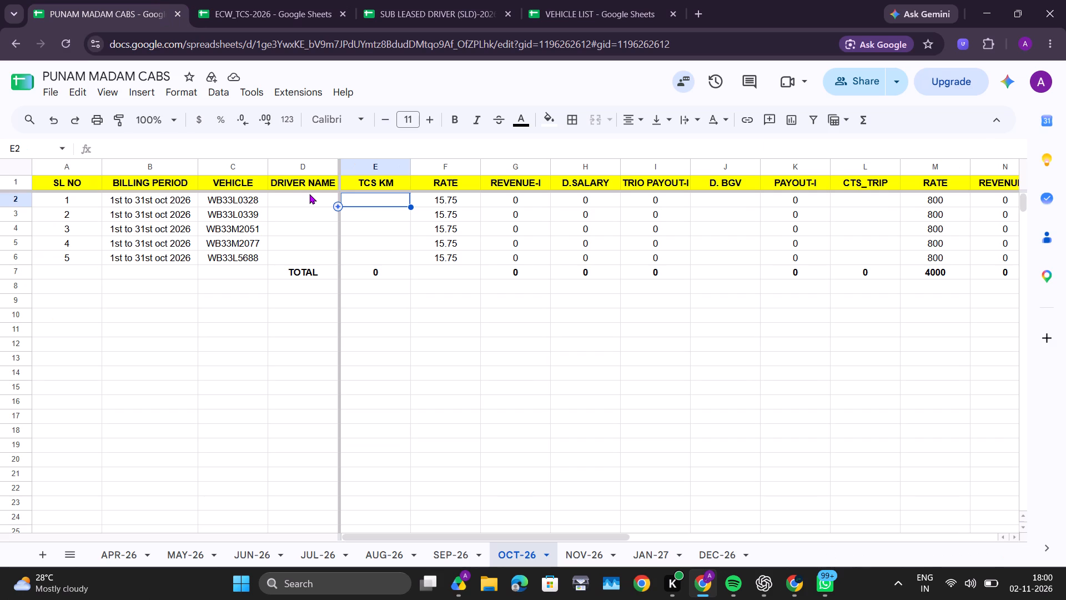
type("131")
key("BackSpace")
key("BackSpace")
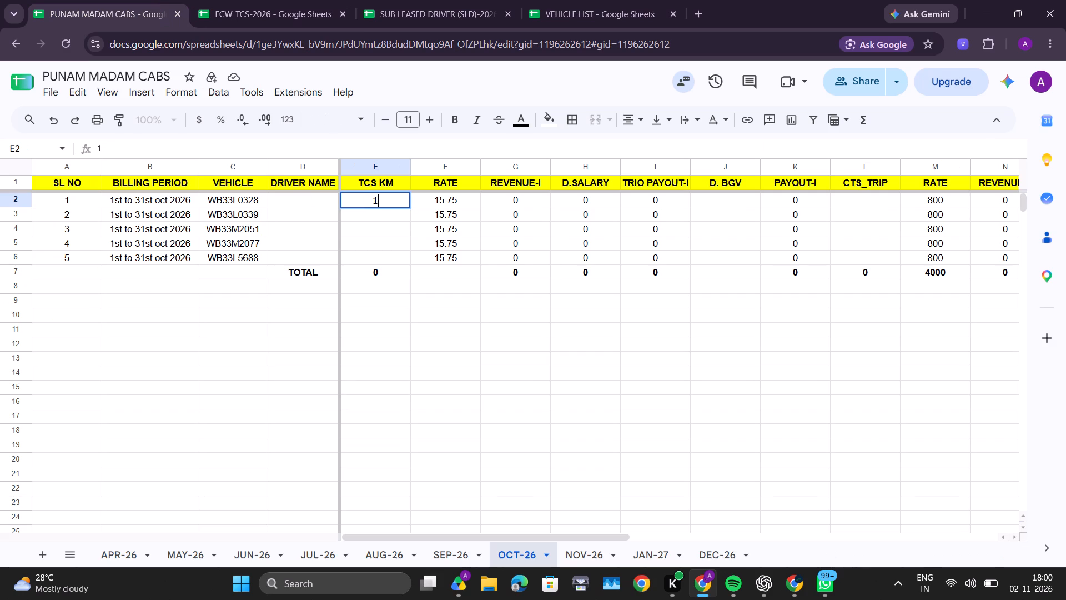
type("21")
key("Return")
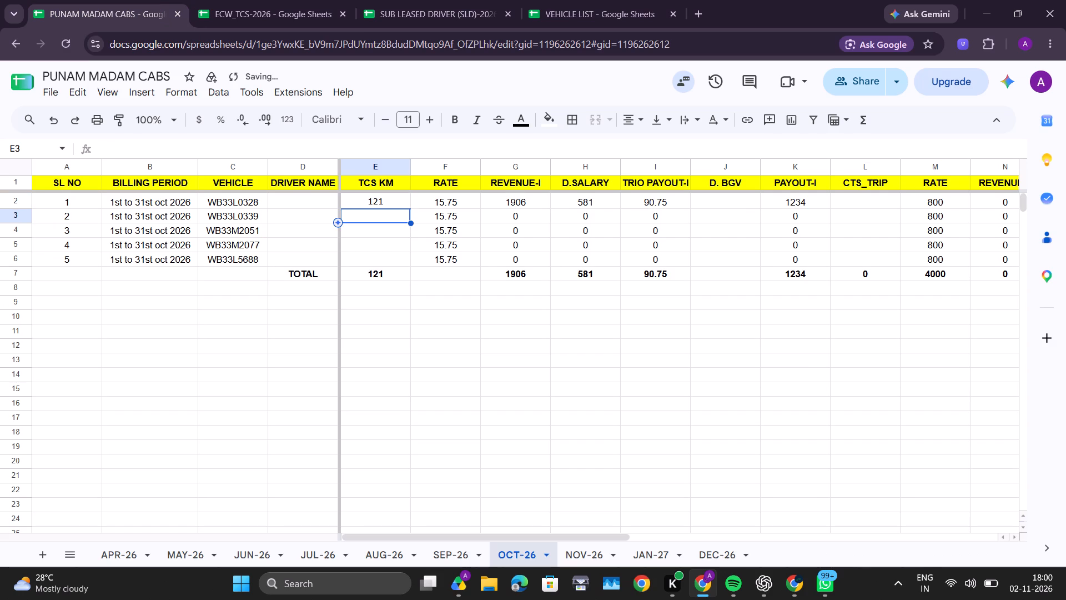
left_click(242, 0)
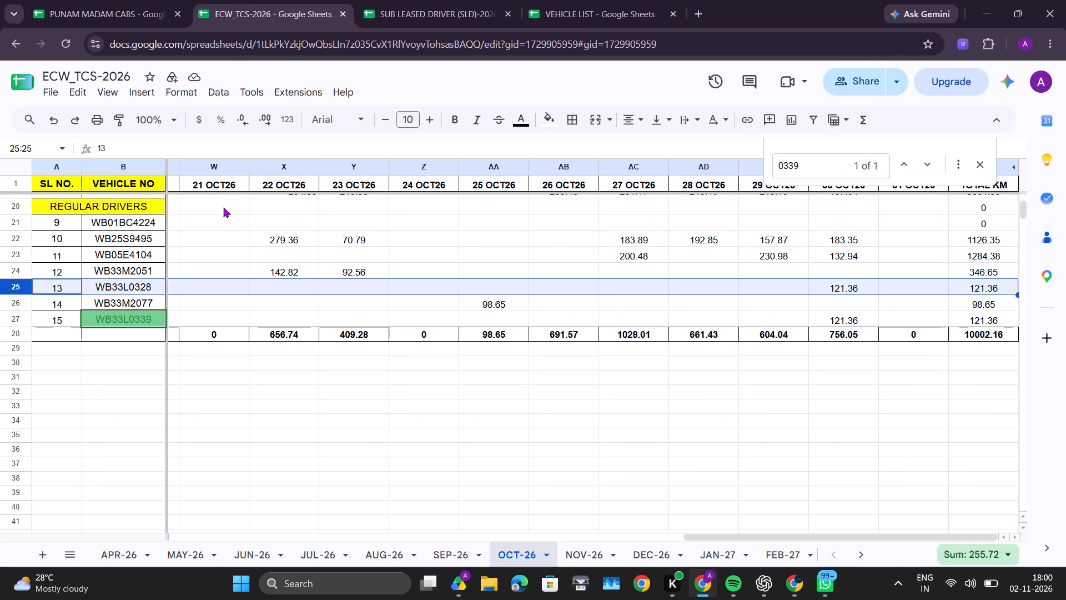
left_click(14, 323)
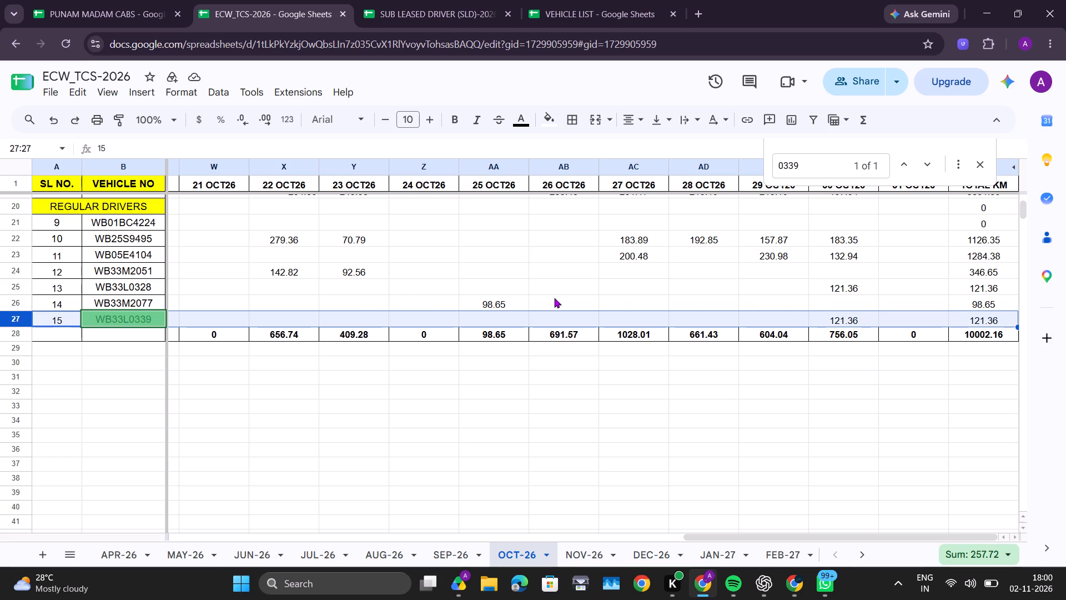
left_click(269, 283)
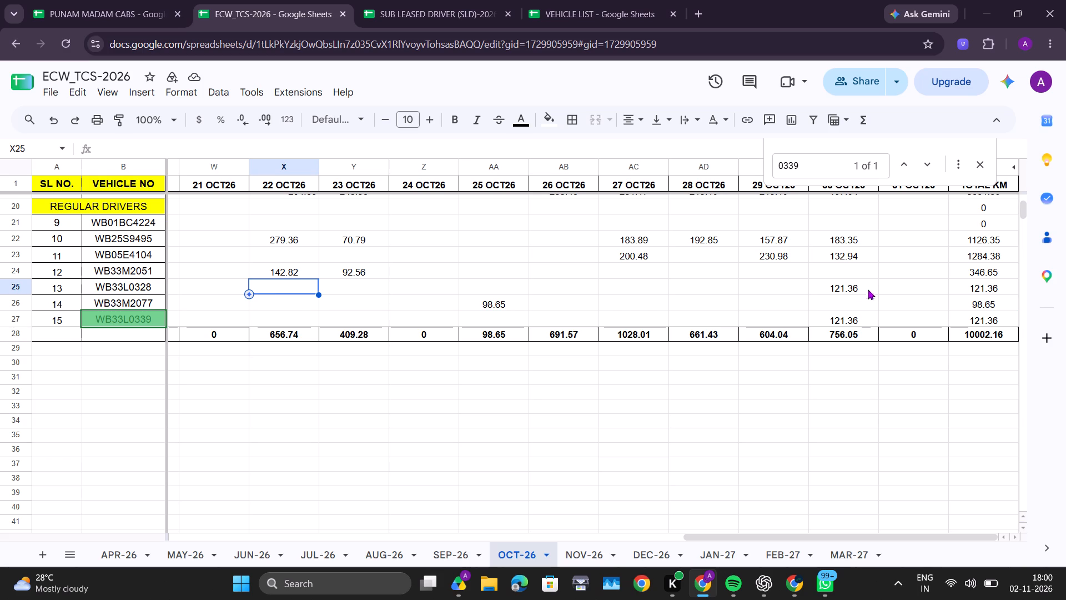
left_click(843, 283)
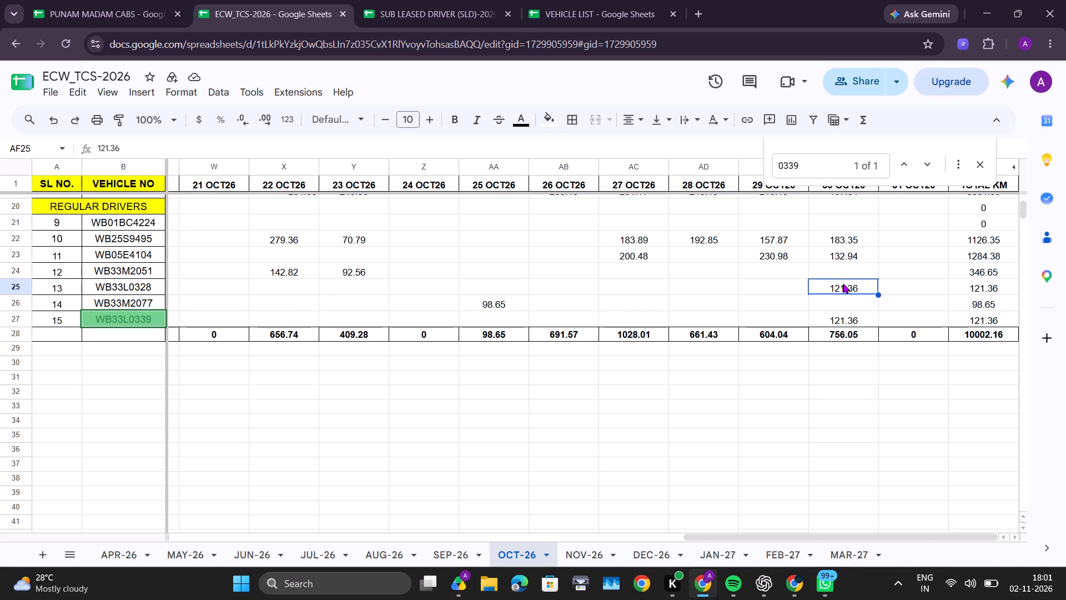
type("172")
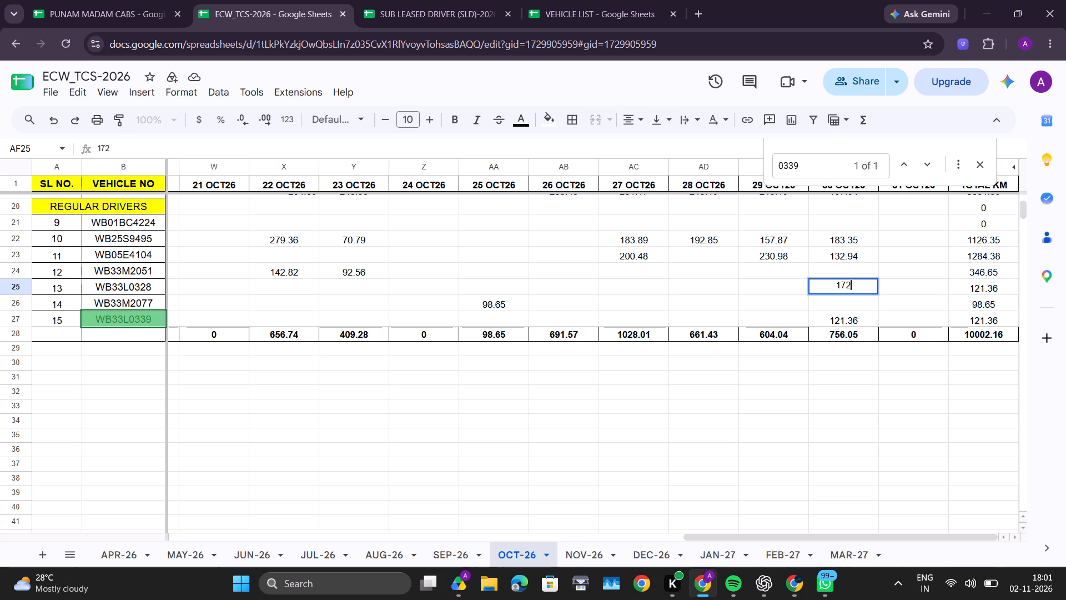
type(".75")
key("Return")
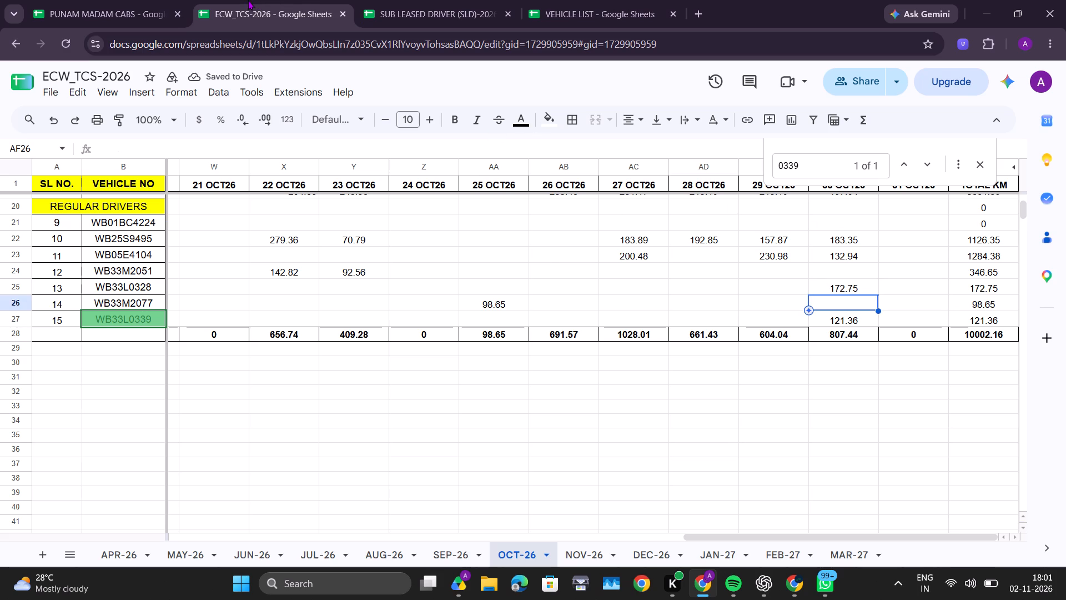
left_click(99, 0)
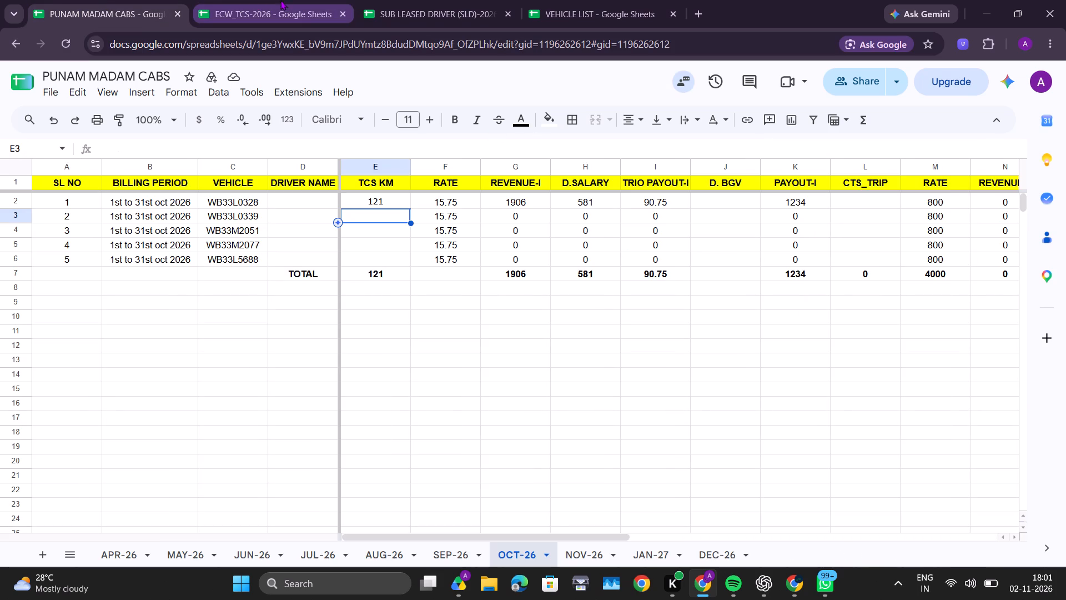
left_click(318, 0)
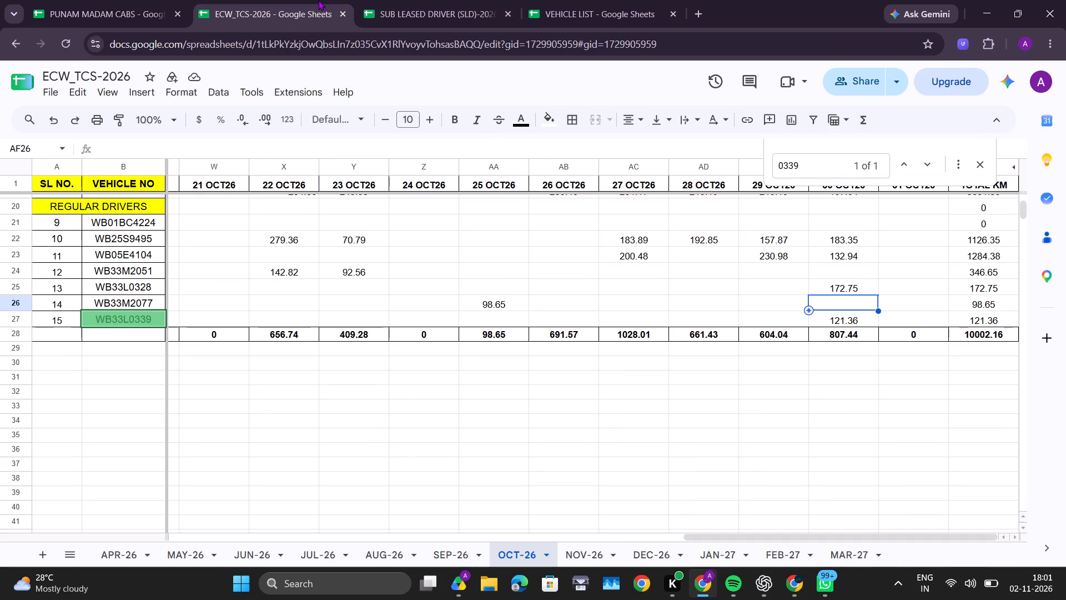
left_click(167, 0)
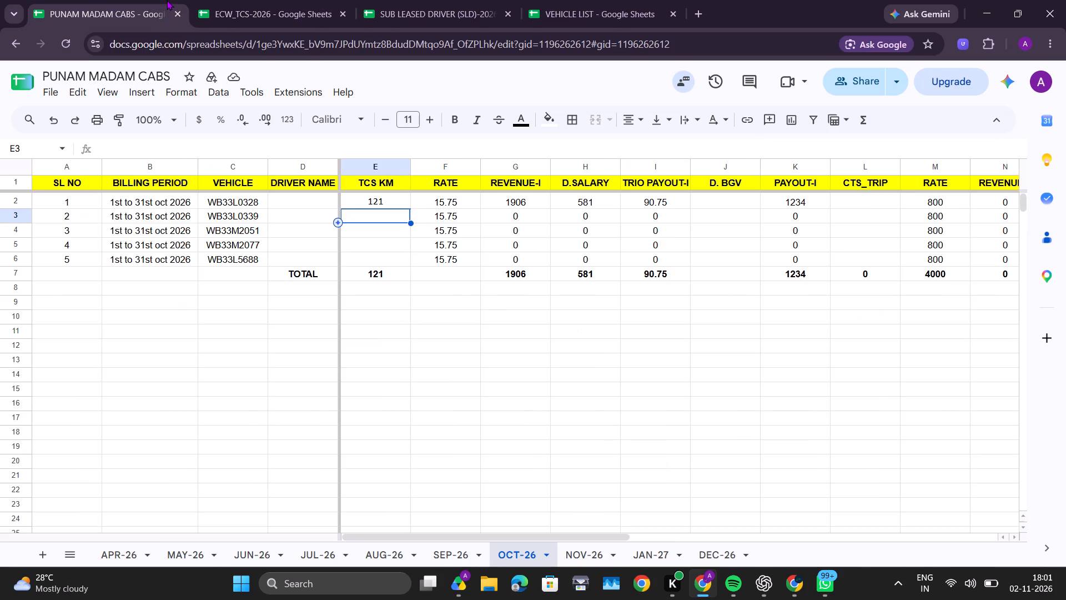
left_click(396, 206)
type("172")
key("Return")
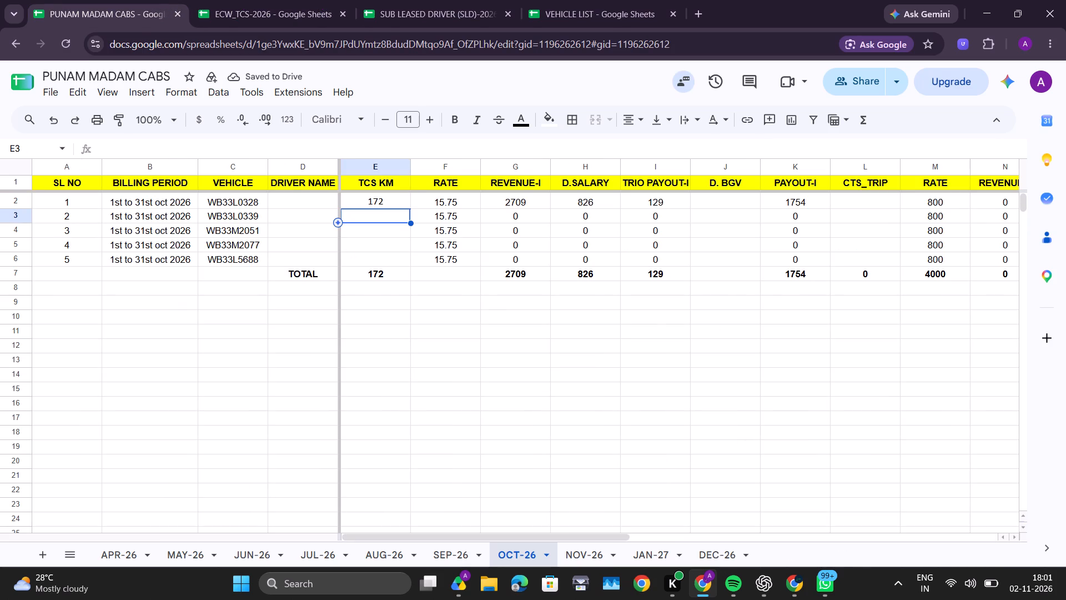
left_click(249, 0)
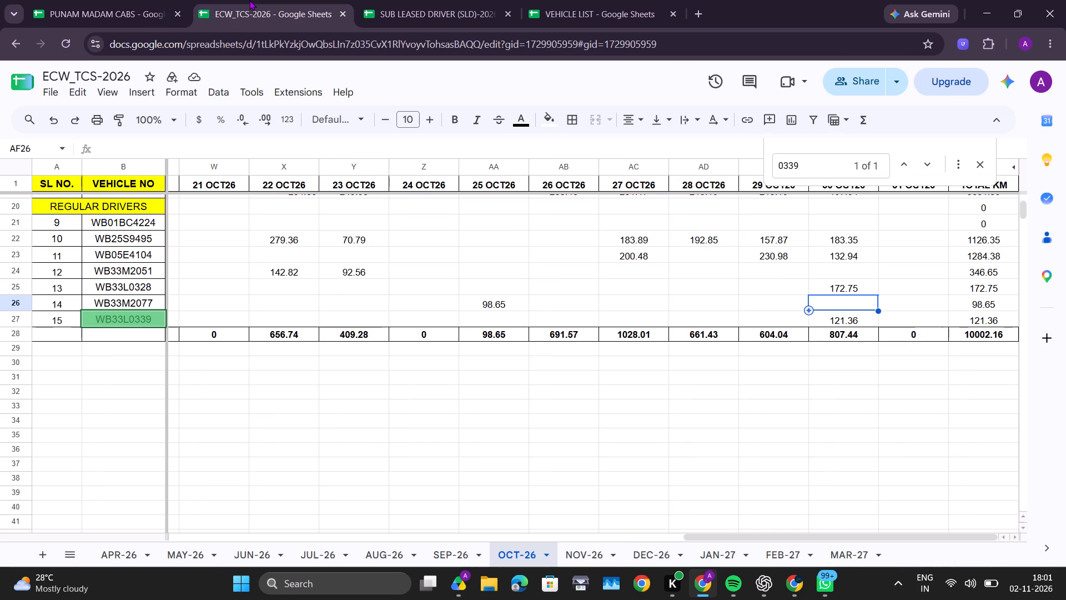
left_click(32, 0)
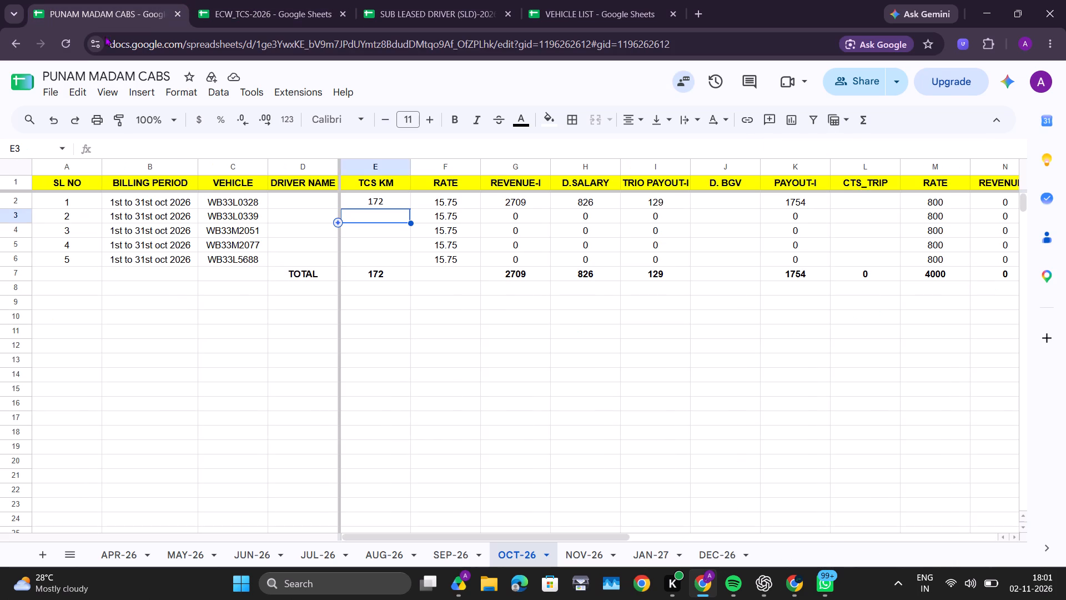
key("1")
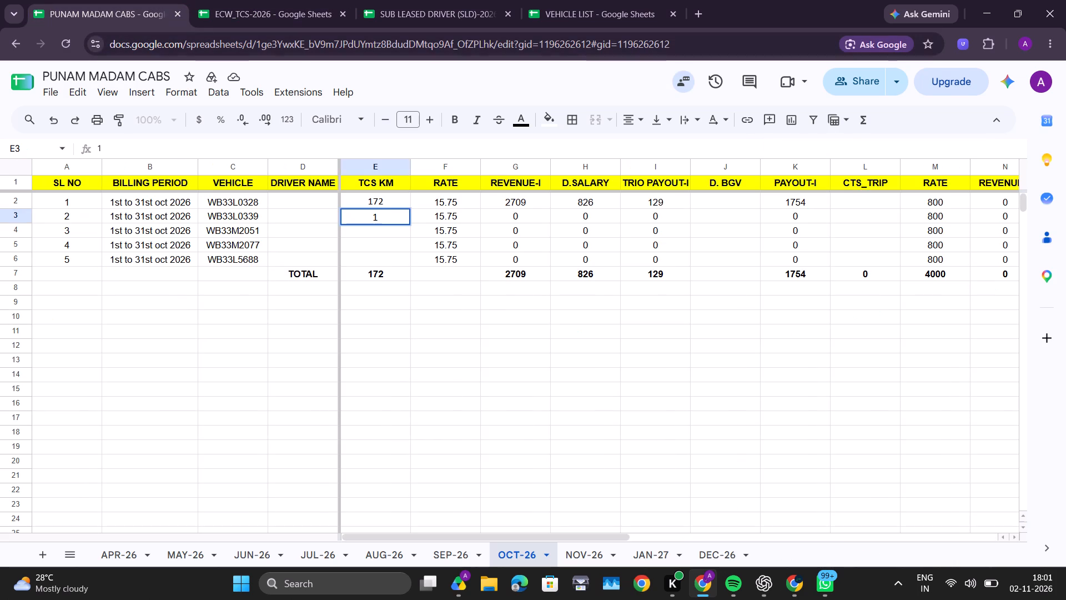
type("21")
key("Return")
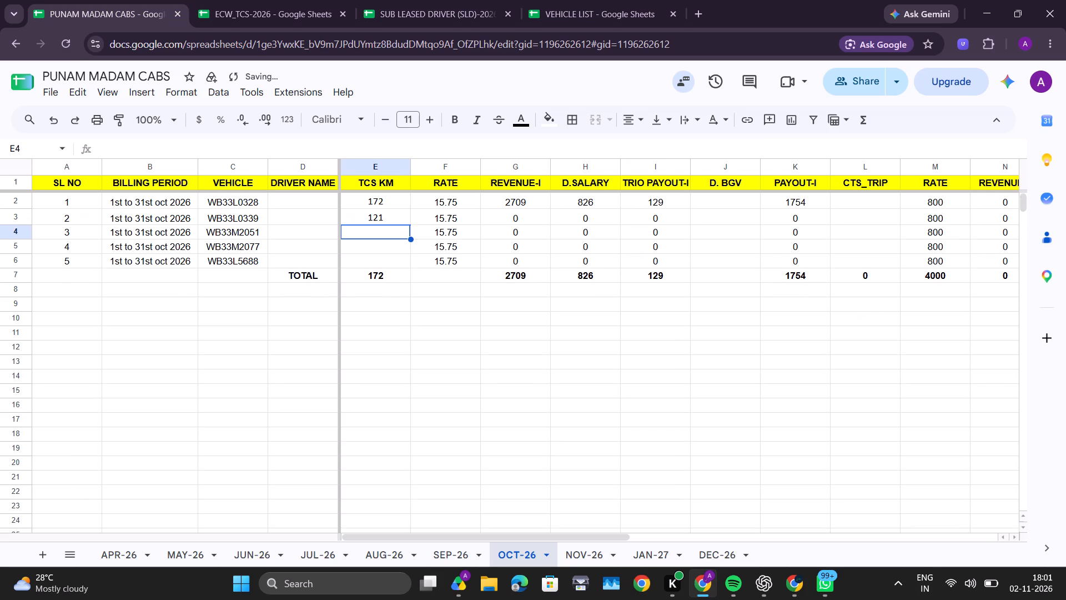
left_click(288, 6)
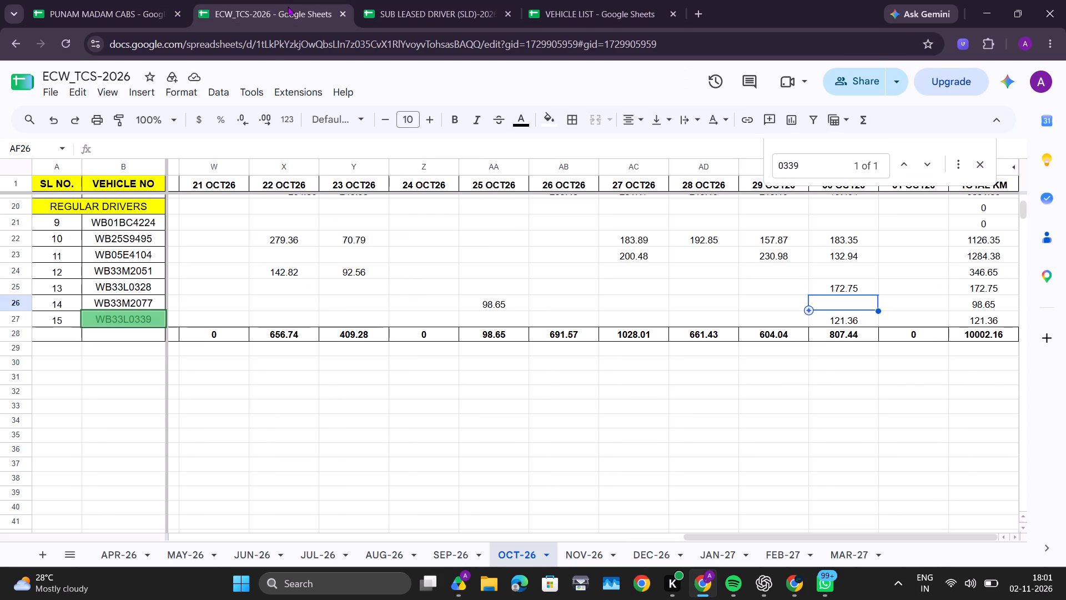
left_click(12, 271)
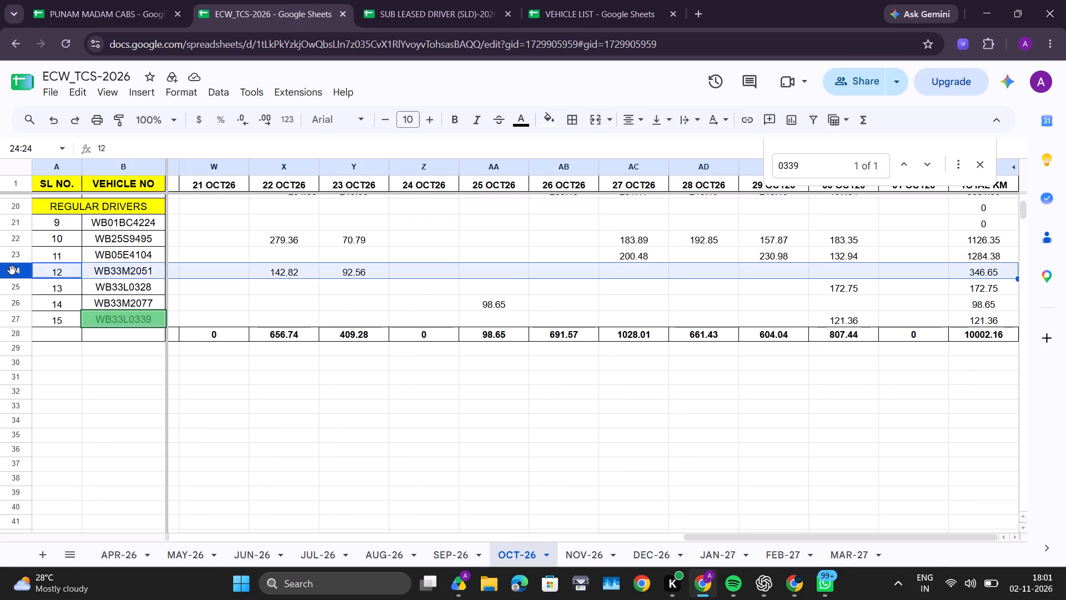
left_click(92, 0)
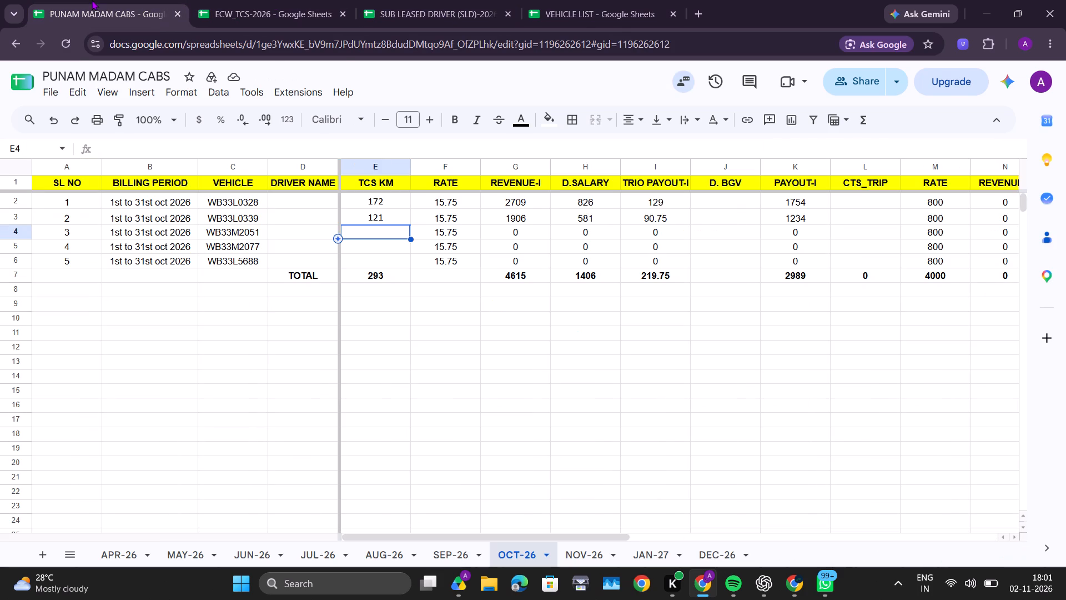
key("2")
key("BackSpace")
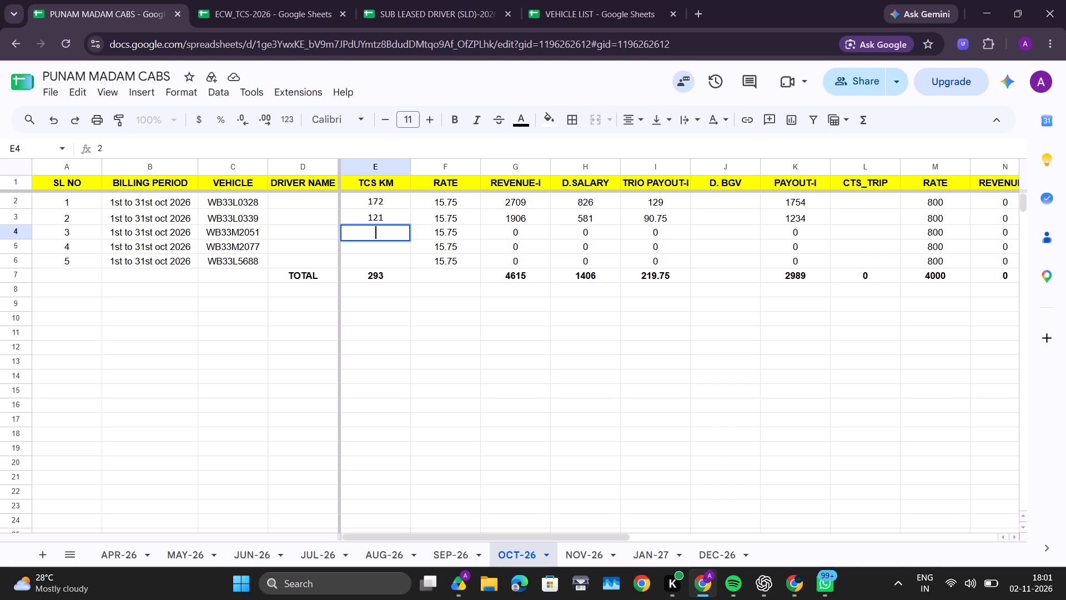
type("346")
key("Return")
left_click(273, 0)
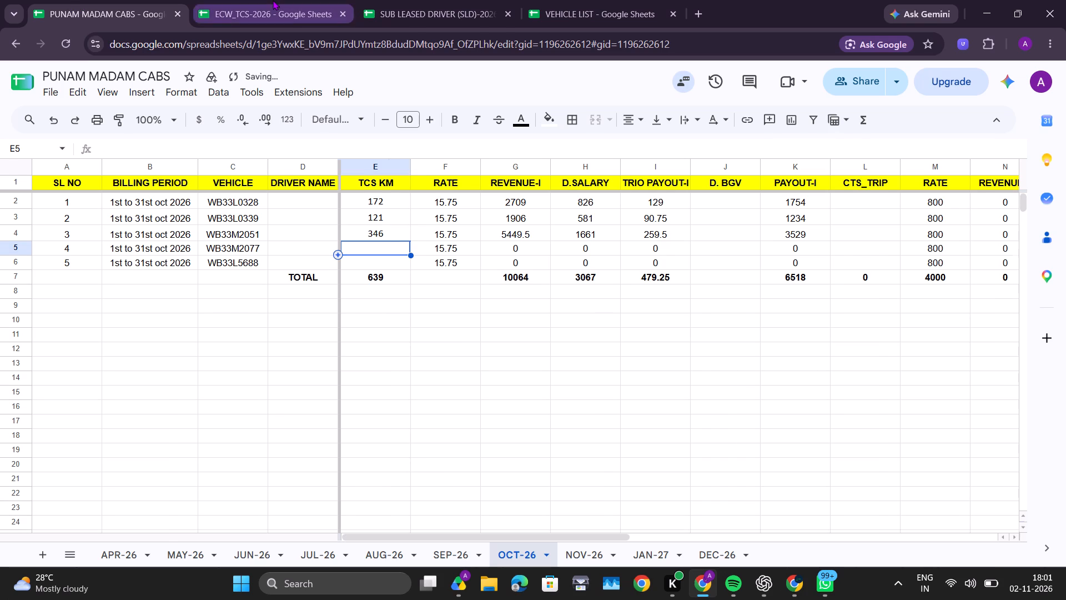
left_click(18, 300)
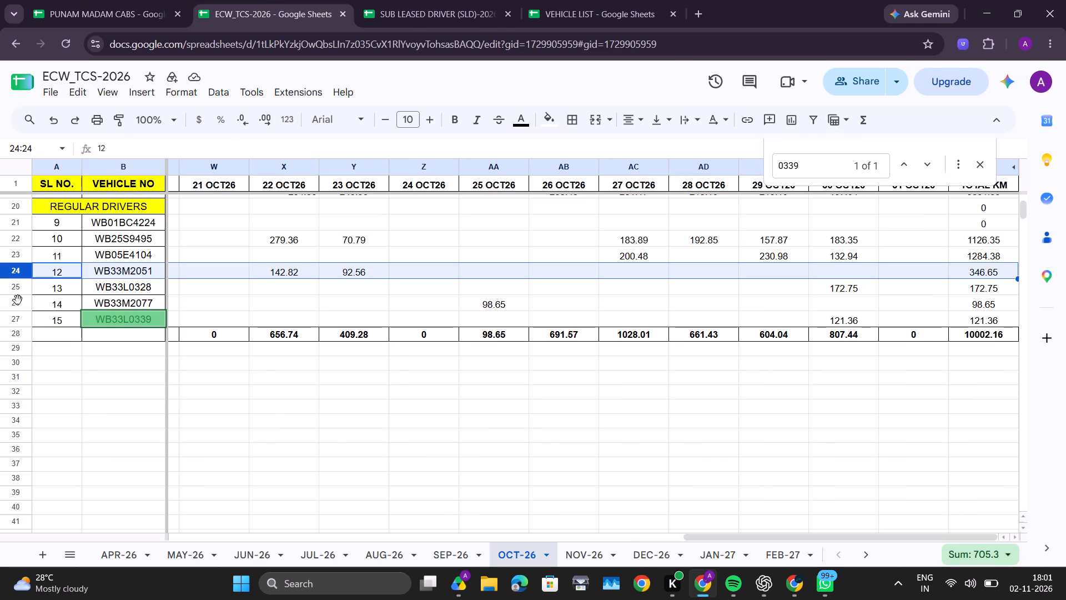
left_click(124, 0)
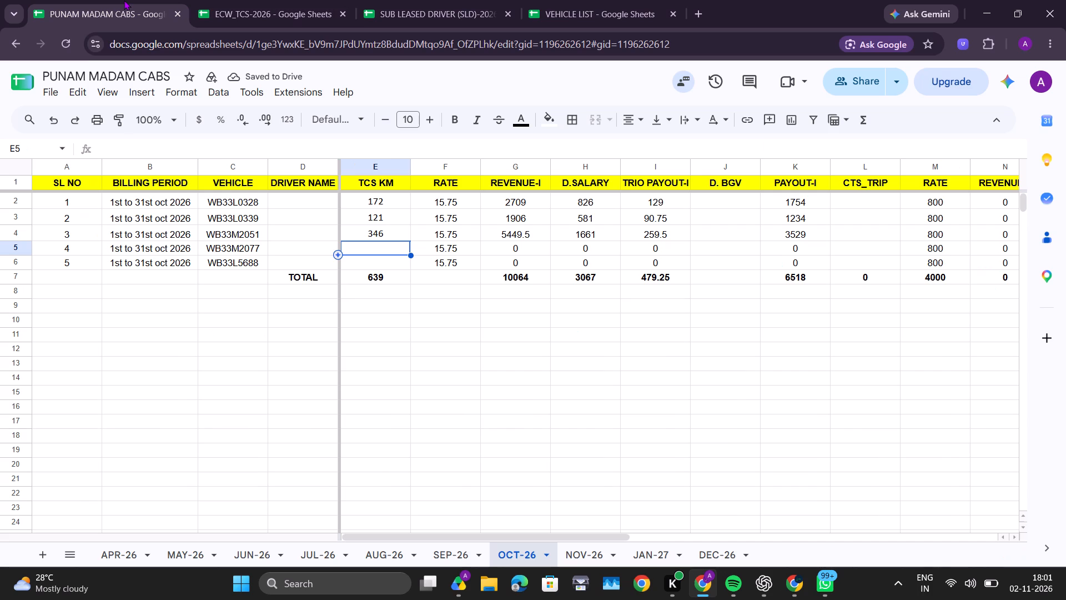
type("98")
key("Return")
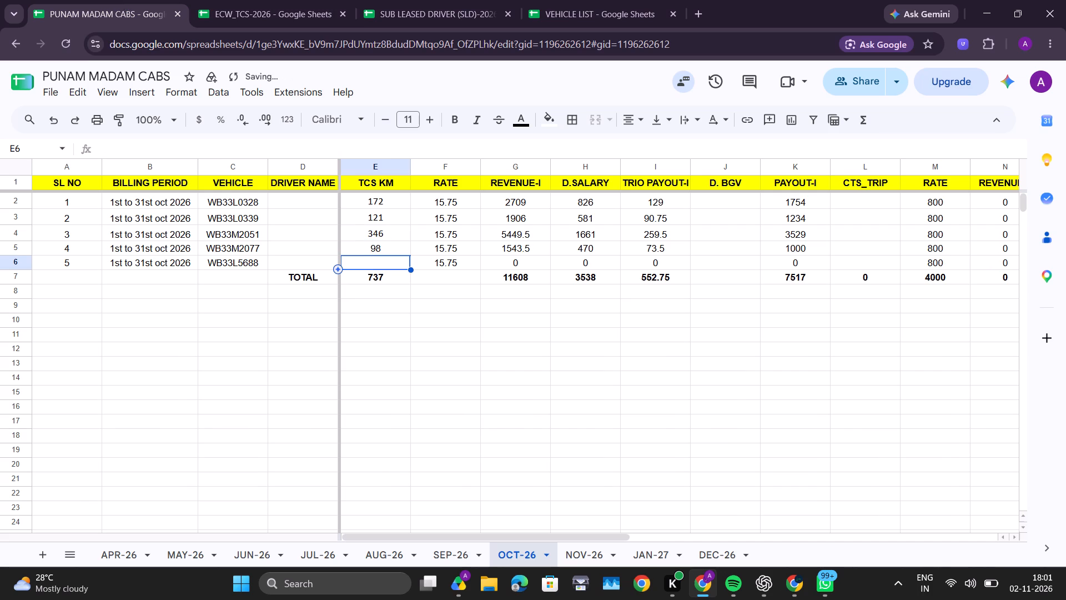
left_click(232, 0)
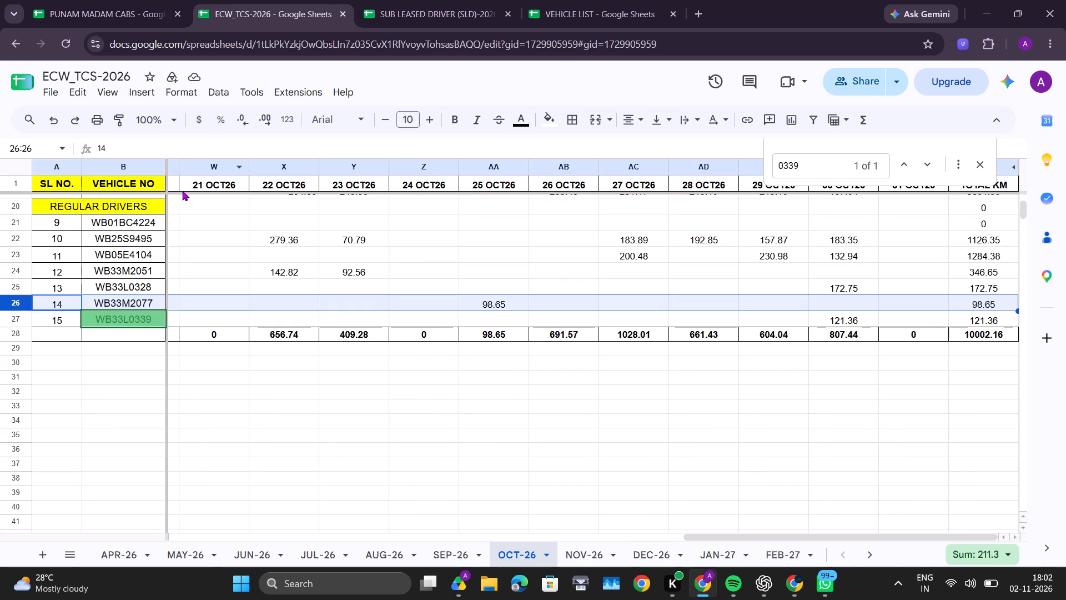
scroll(139, 270, "up", 2)
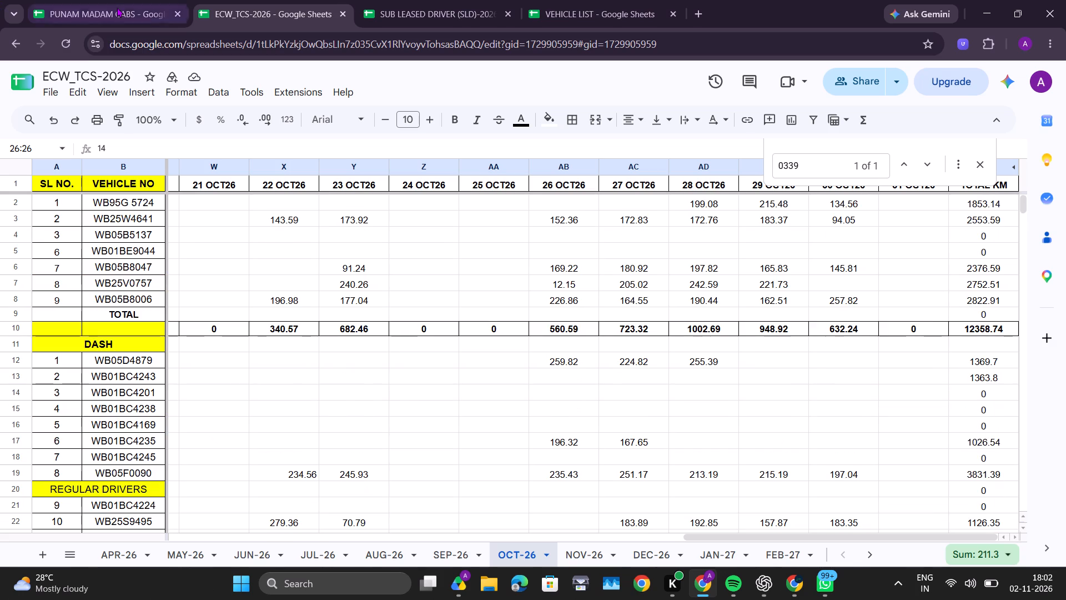
Review the October sheet of PUNAM MADAM CABS across its payout, trip and cost columns, including its vehicle list.
left_click(117, 7)
scroll(477, 323, "left", 3)
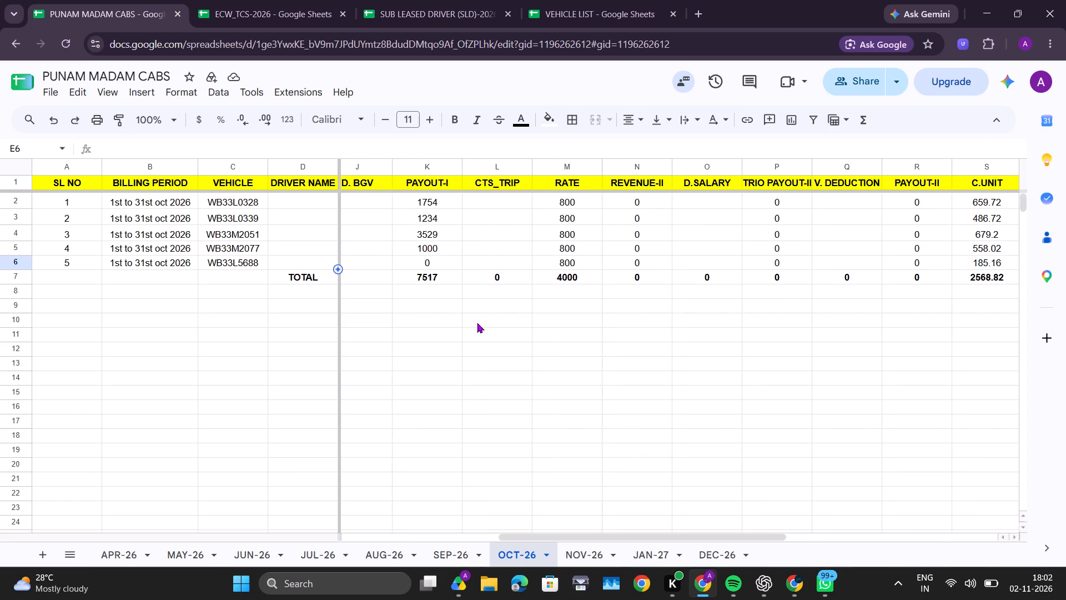
scroll(477, 323, "left", 4)
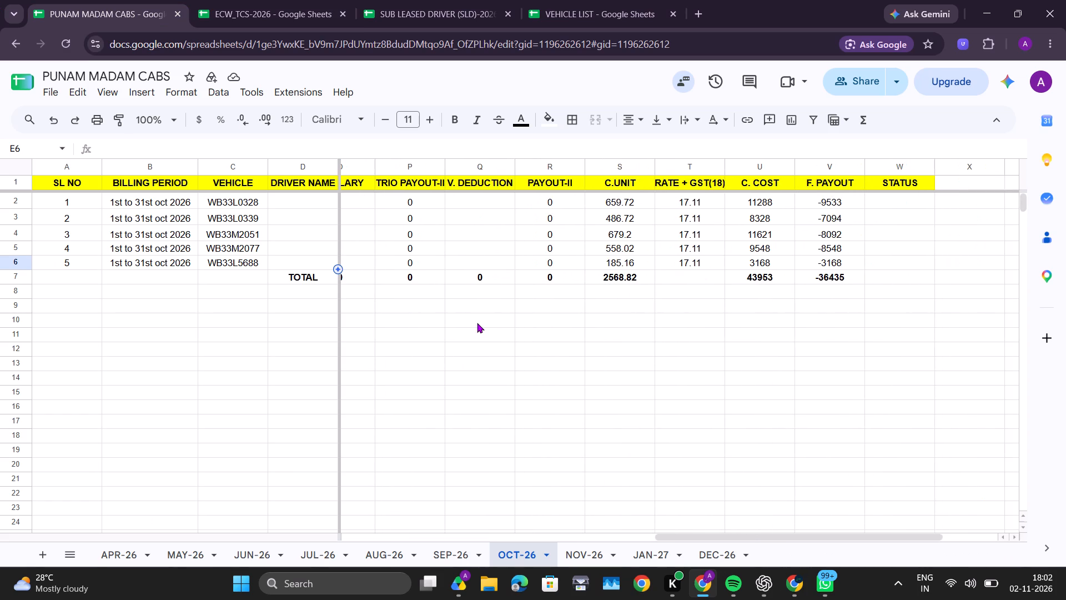
scroll(477, 323, "right", 7)
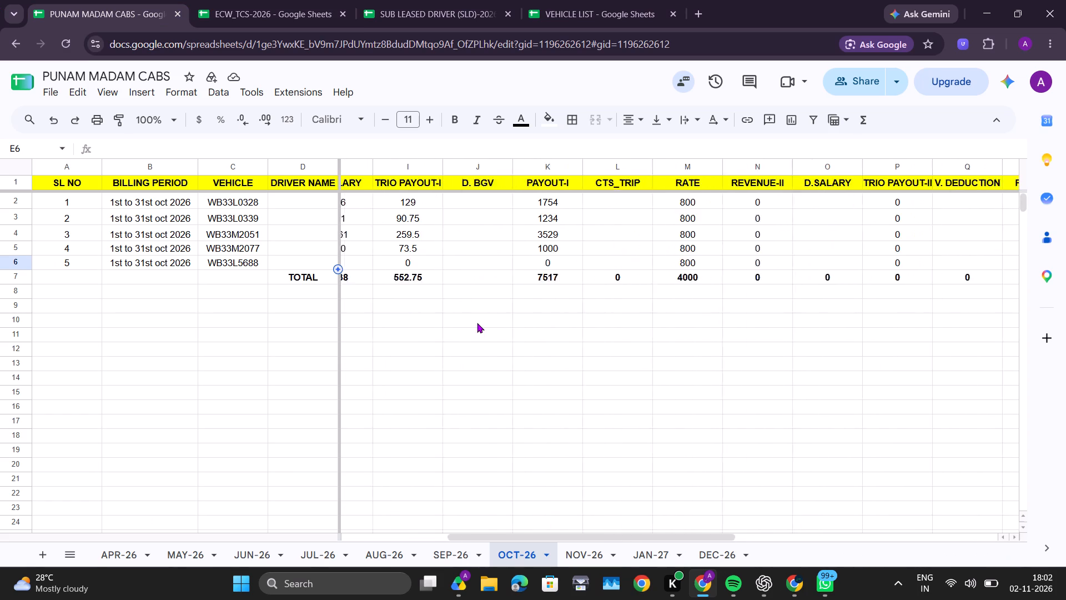
scroll(477, 323, "right", 4)
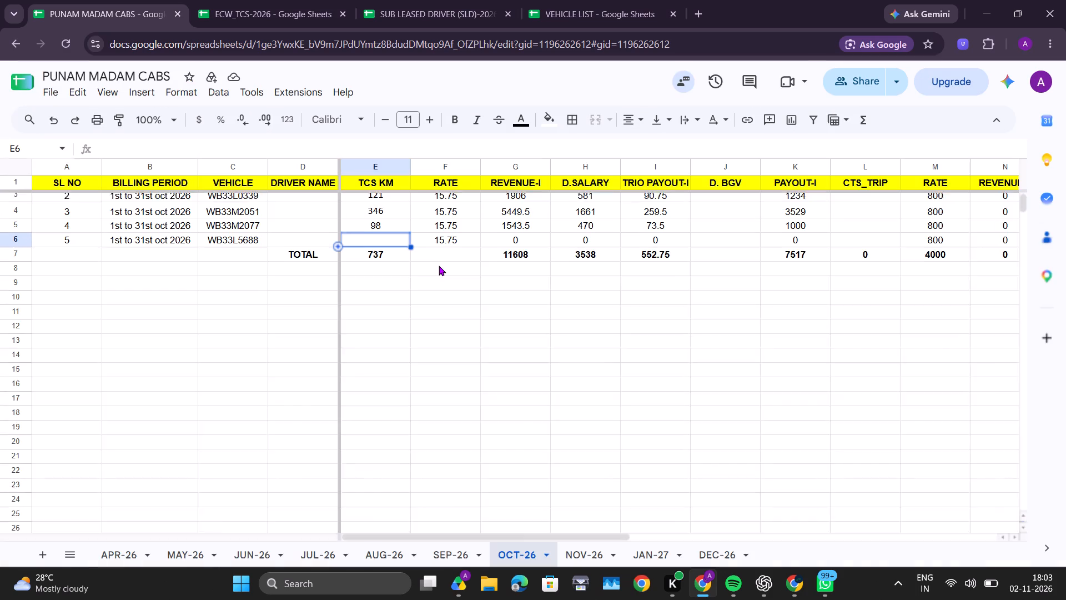
scroll(439, 266, "up", 3)
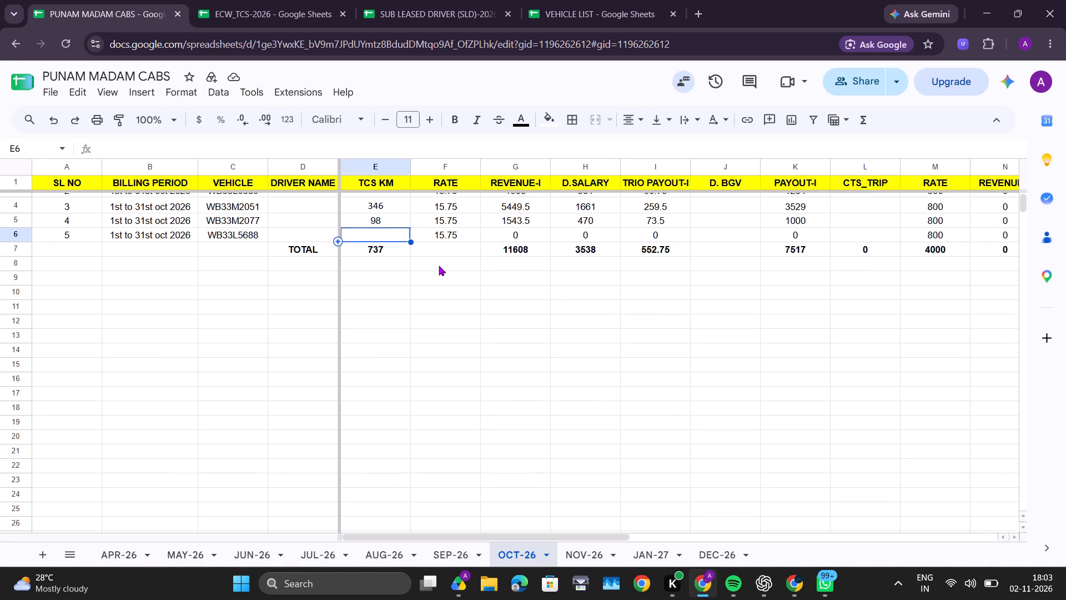
left_click(361, 209)
scroll(509, 290, "left", 2)
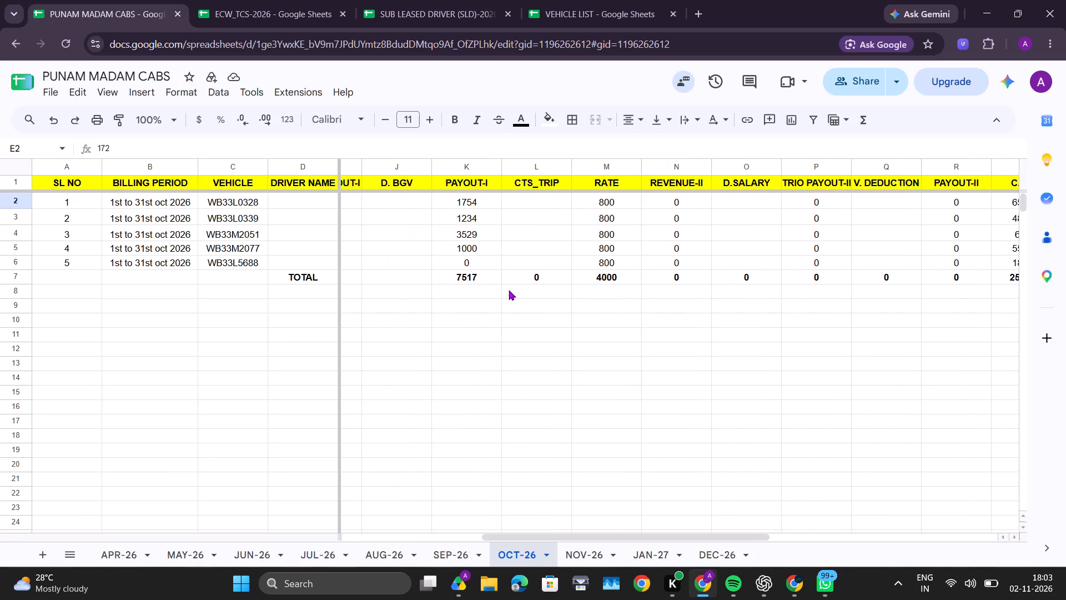
scroll(509, 290, "left", 1)
scroll(509, 290, "right", 1)
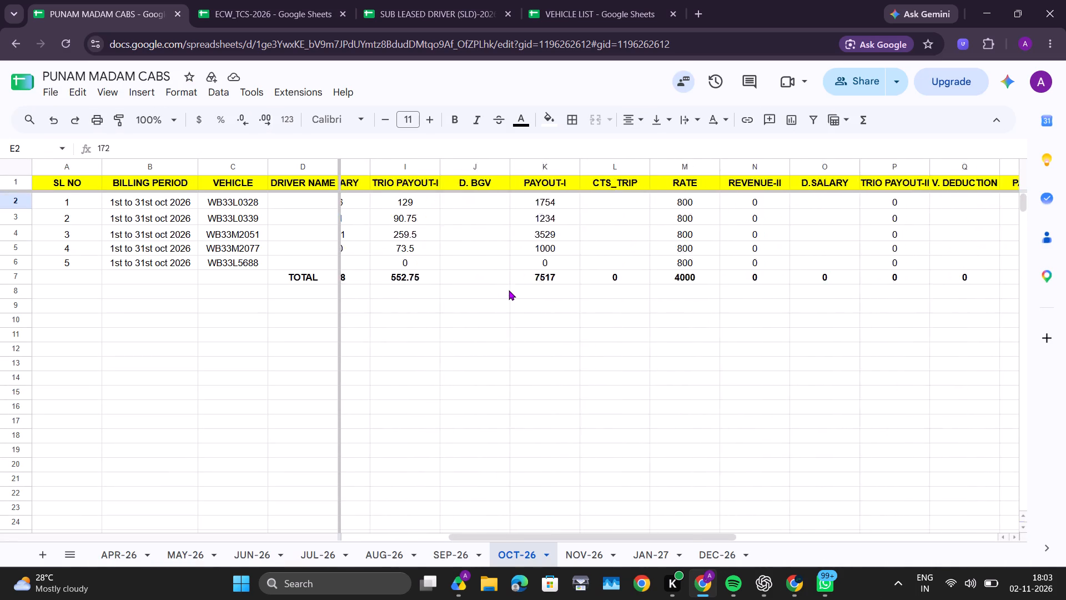
scroll(509, 290, "right", 1)
scroll(524, 236, "right", 3)
scroll(524, 236, "left", 3)
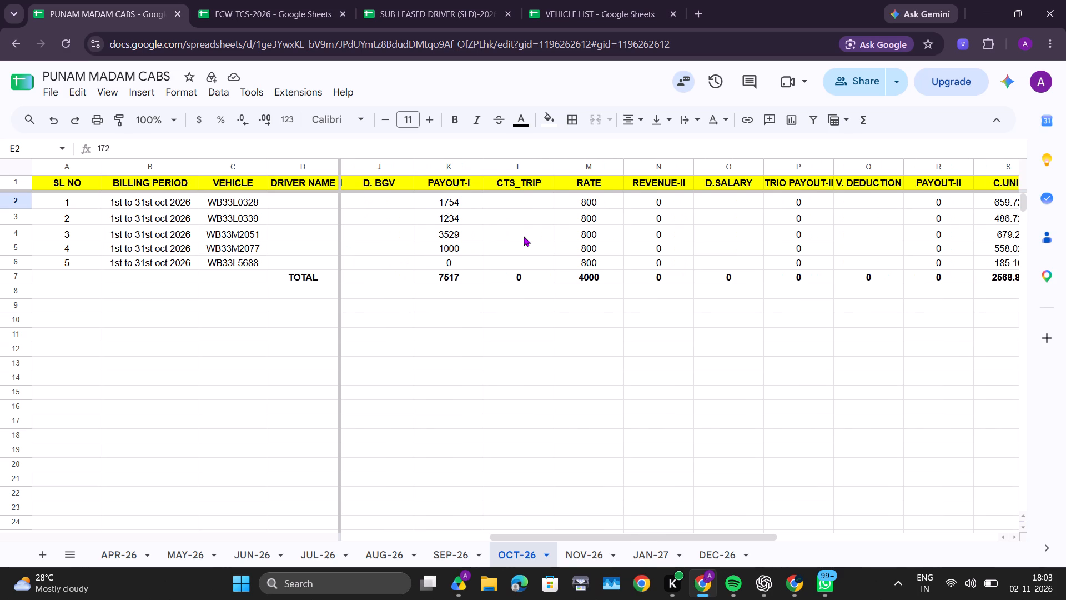
scroll(524, 236, "right", 8)
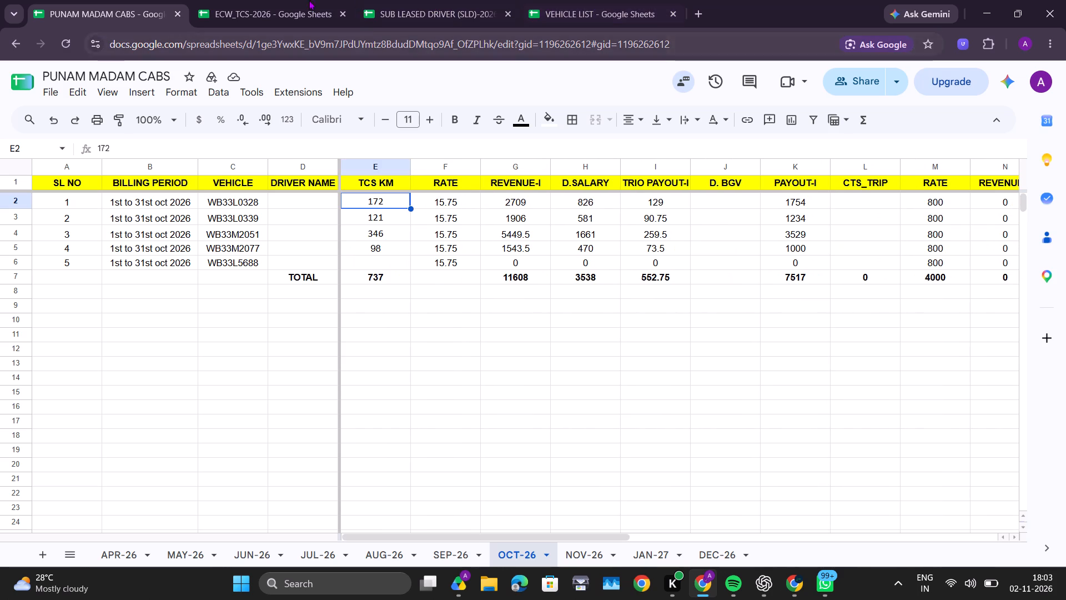
left_click(397, 17)
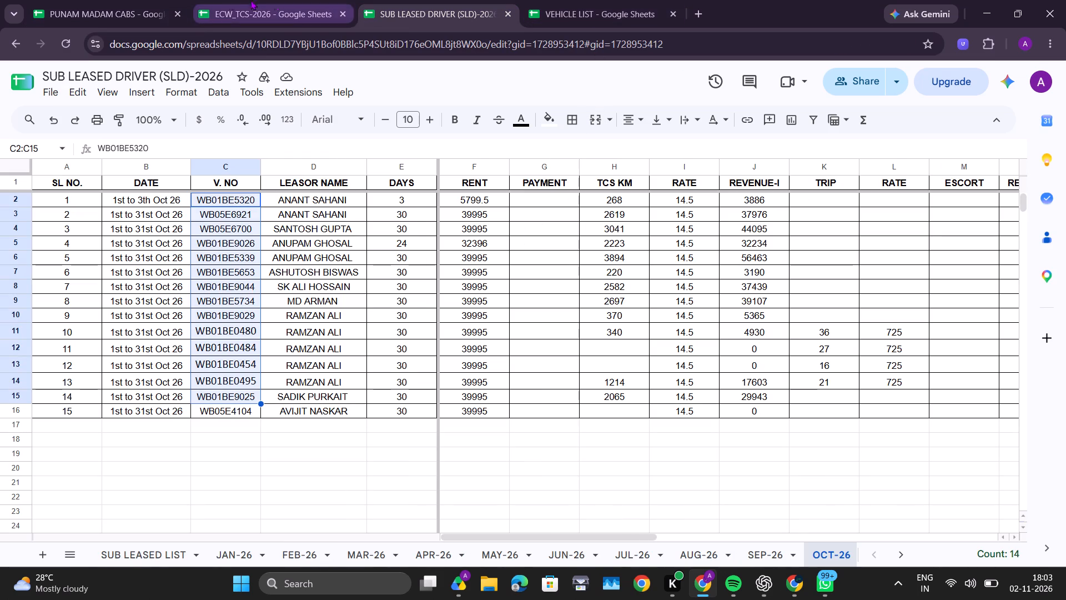
left_click(158, 4)
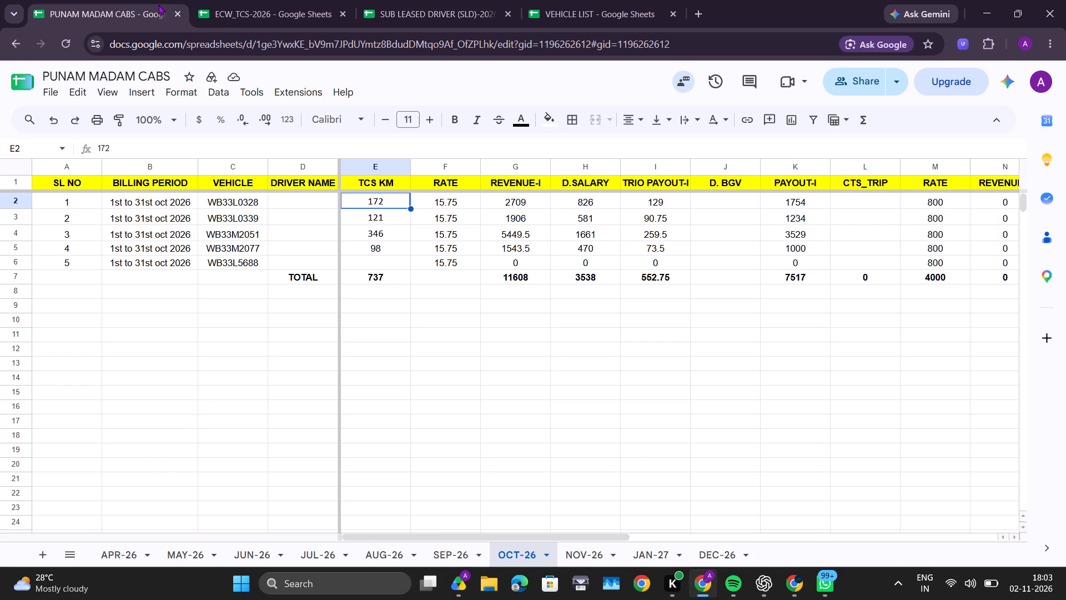
left_click_drag(238, 202, 245, 281)
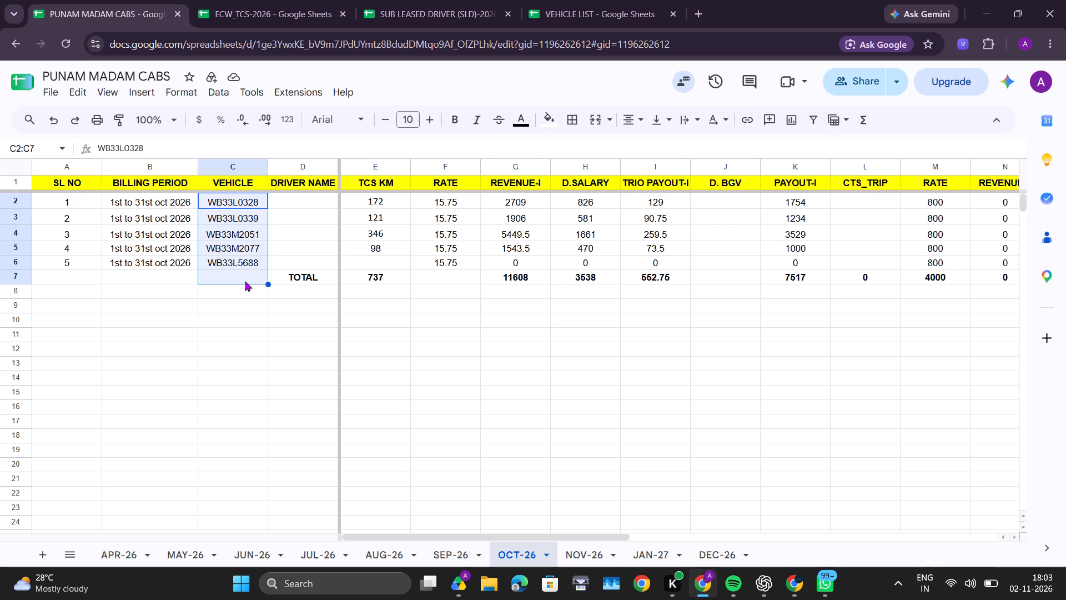
Switch to Google Drive and create a blank spreadsheet in the ROSTER - 2026 folder of TRIO-EVOLUTION TEAM WORK.
key("ctrl+t")
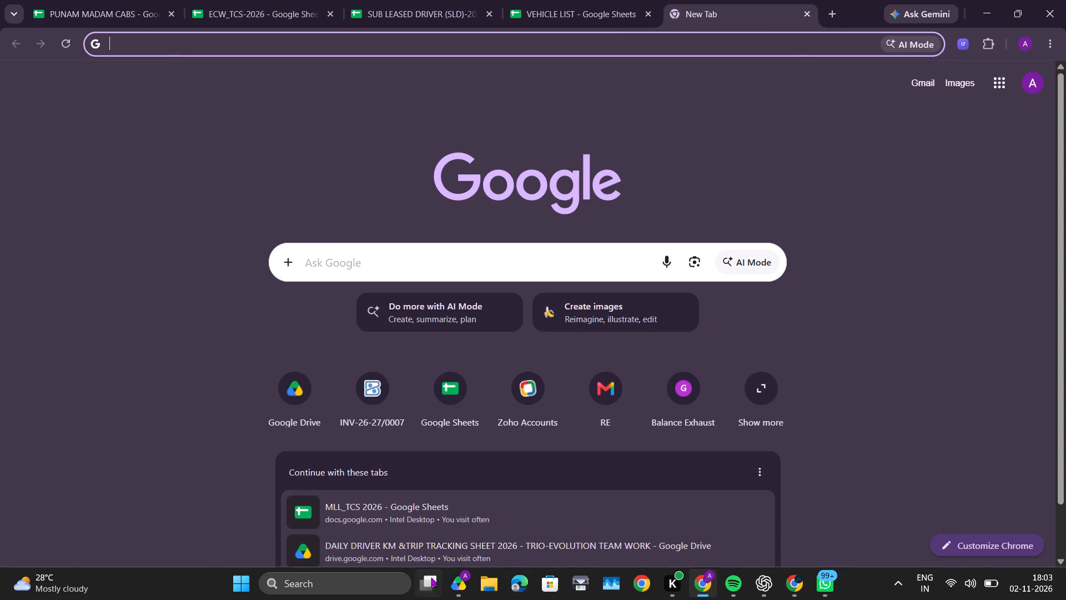
left_click(451, 592)
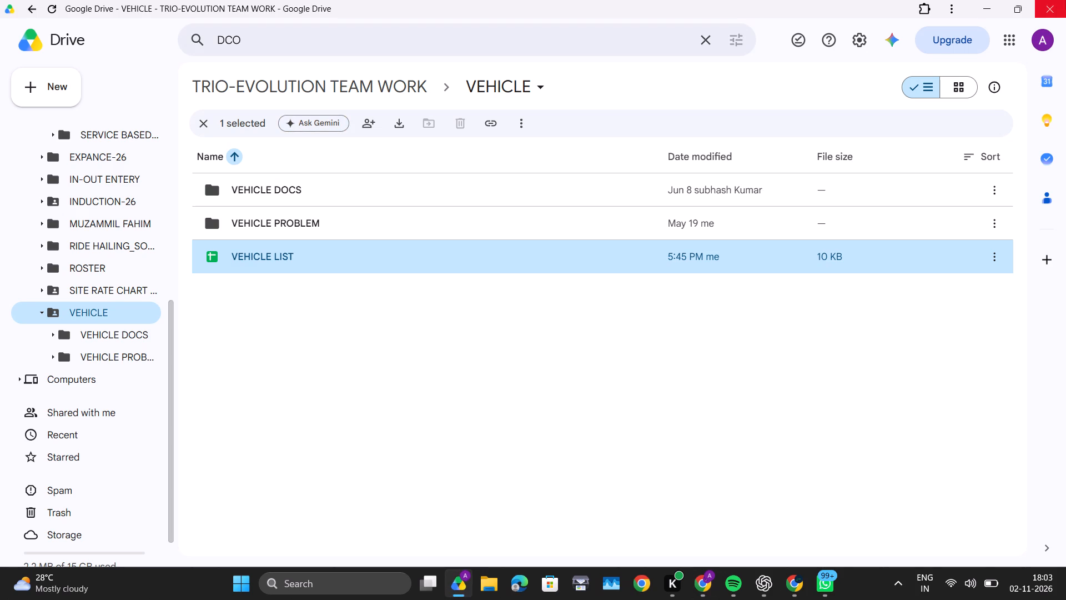
triple_click(439, 32)
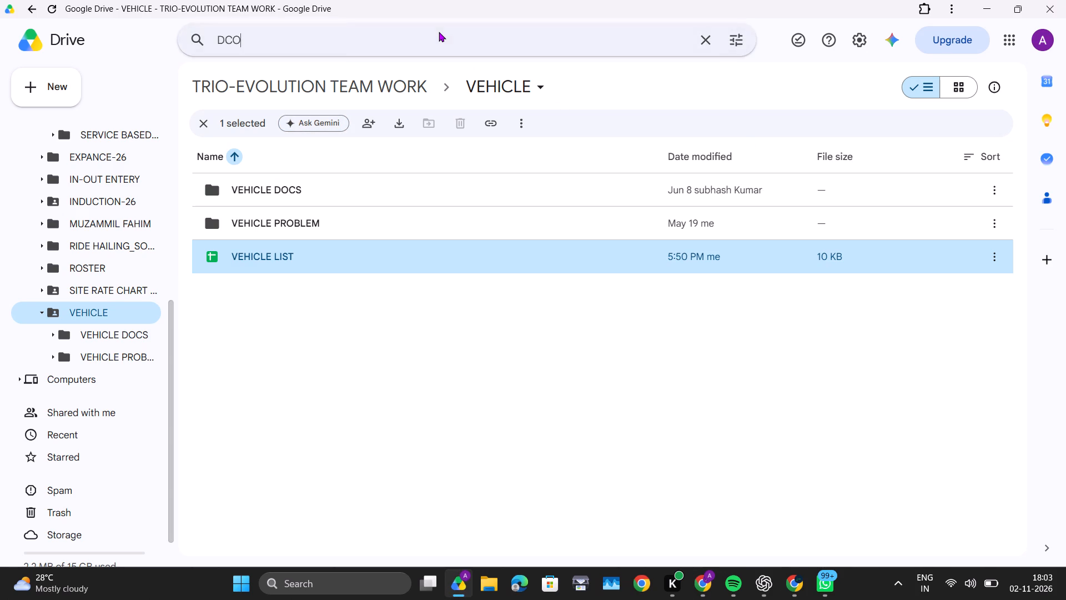
triple_click(418, 43)
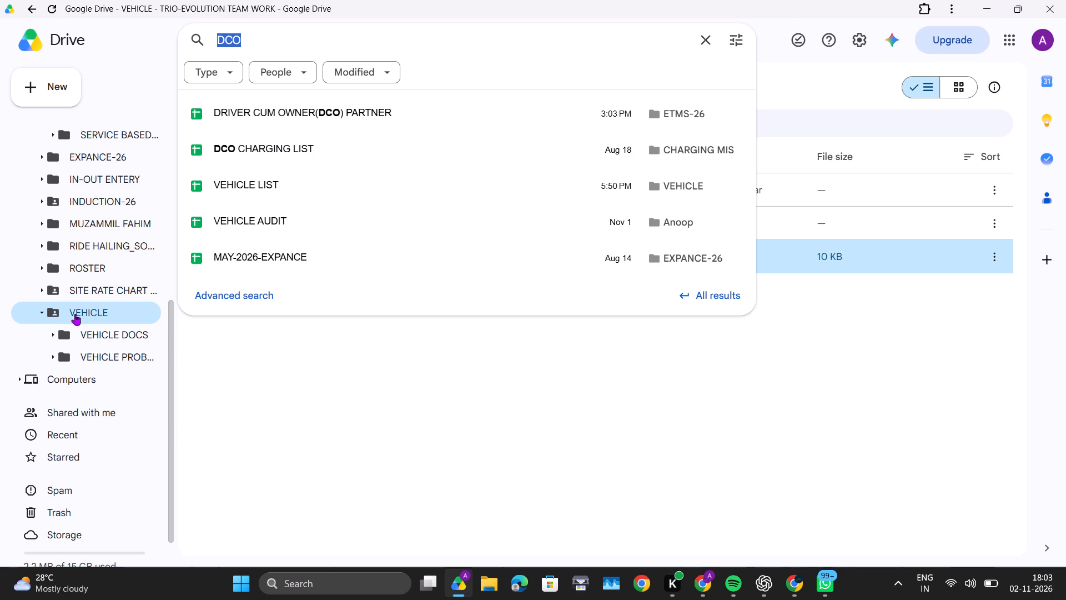
left_click(82, 270)
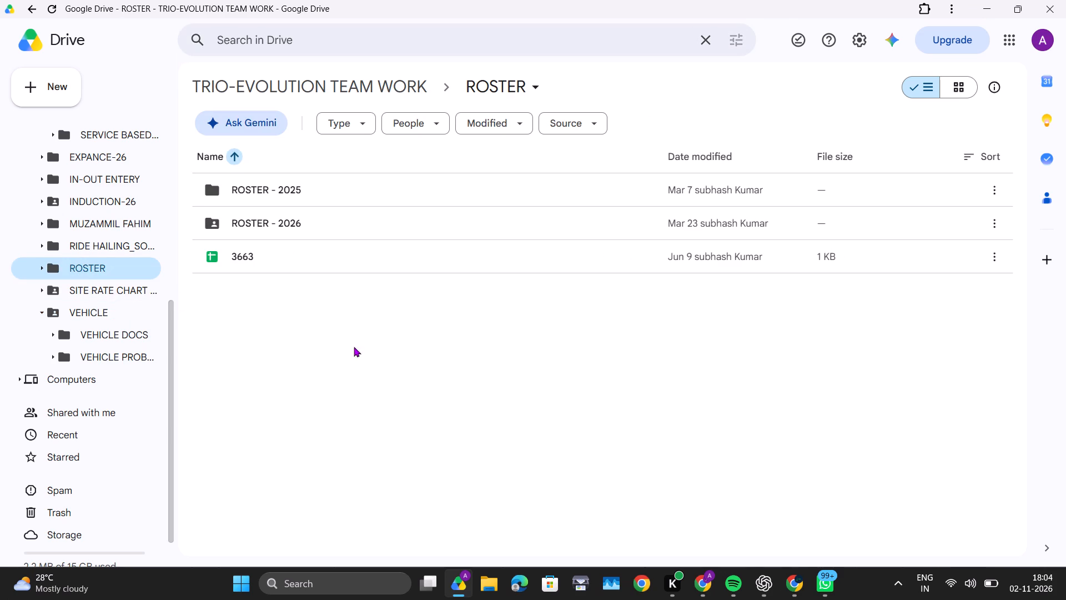
double_click(291, 227)
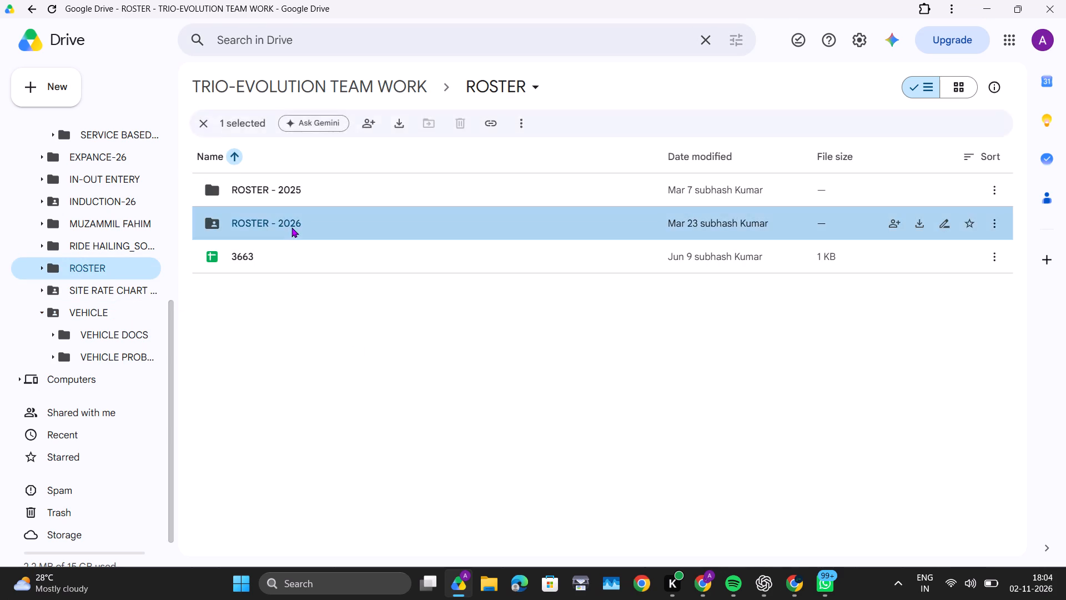
scroll(540, 479, "down", 1)
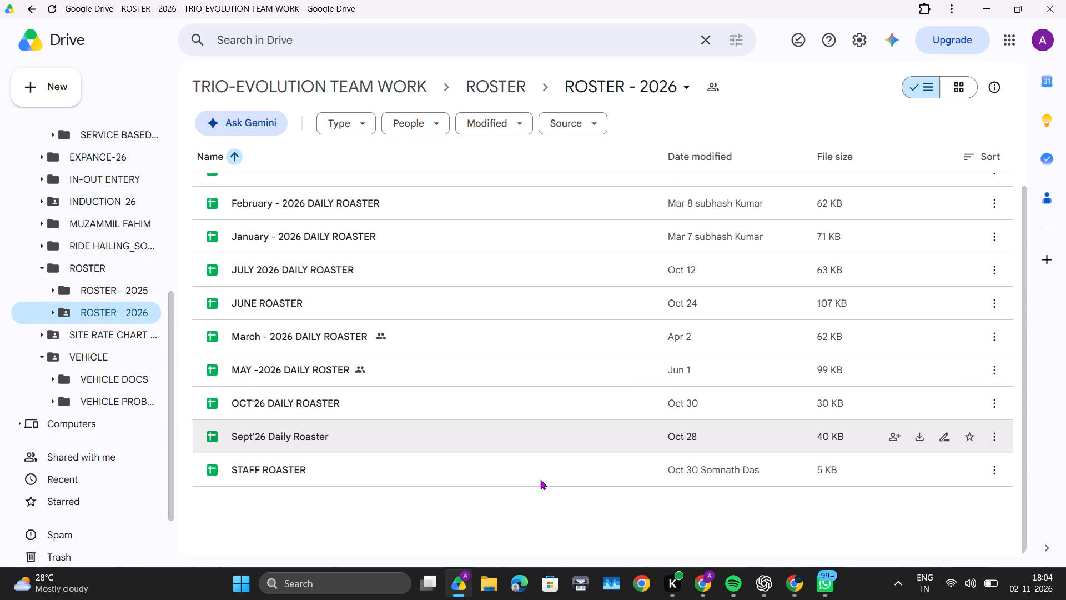
scroll(540, 479, "down", 1)
right_click(266, 524)
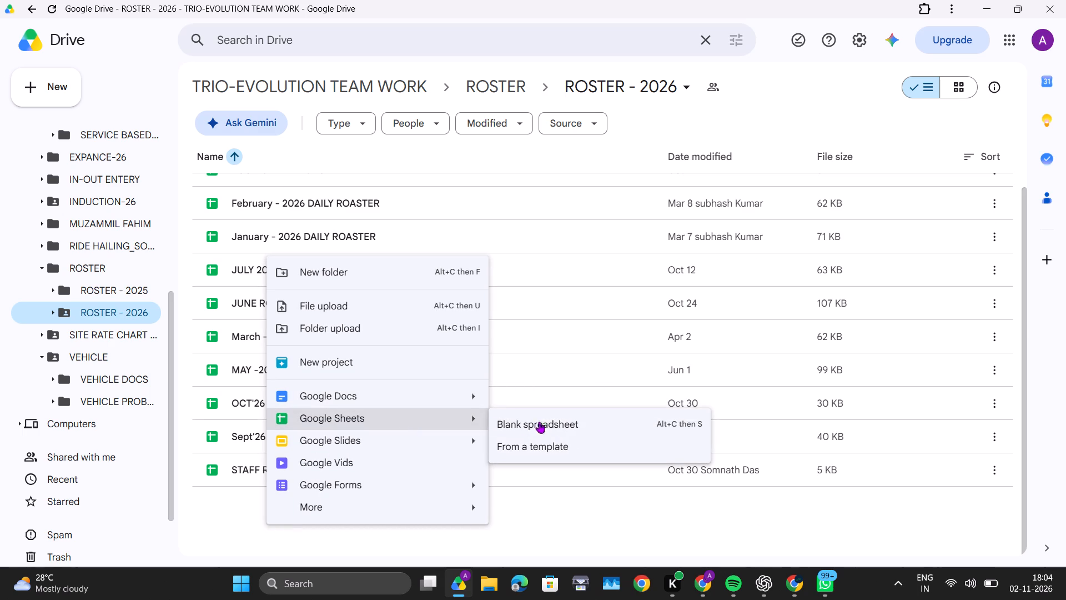
left_click(551, 423)
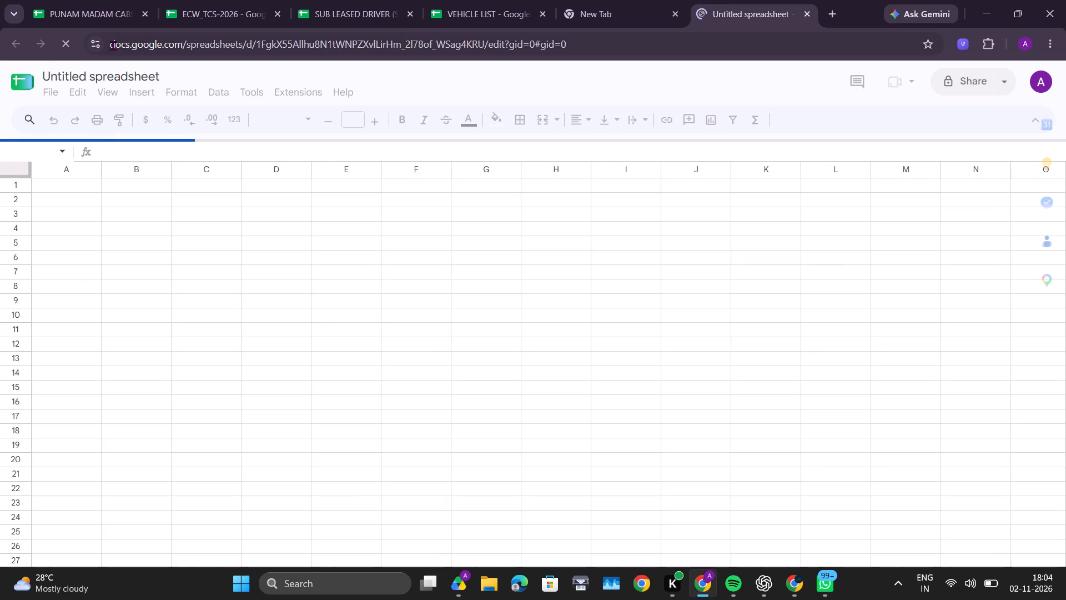
Rename the new spreadsheet as NOV-26 DAILY ROASTER.
double_click(103, 79)
double_click(100, 76)
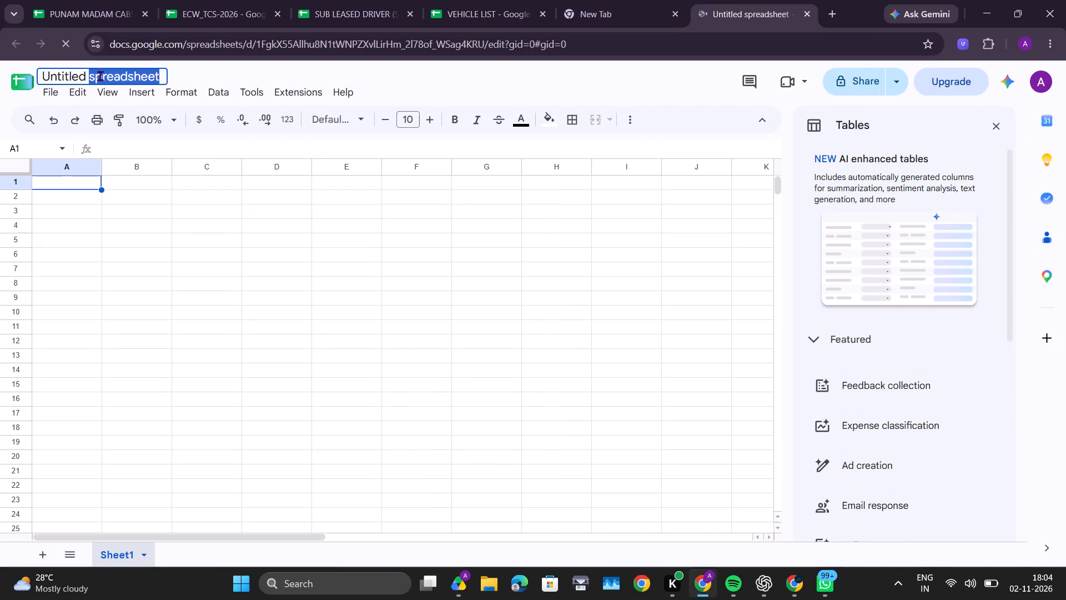
key("ctrl+a")
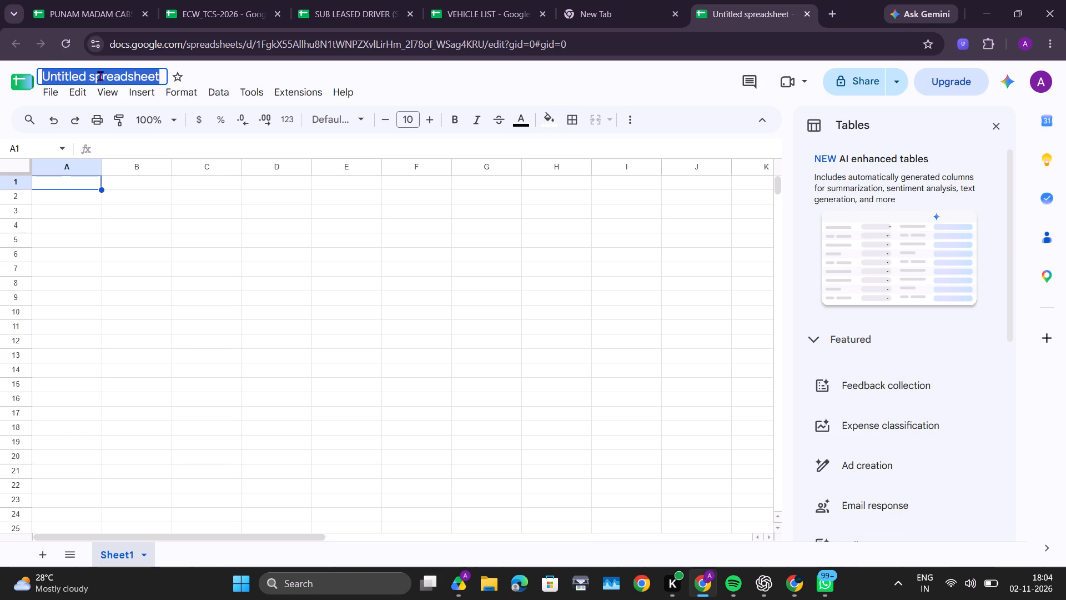
type("NOV-")
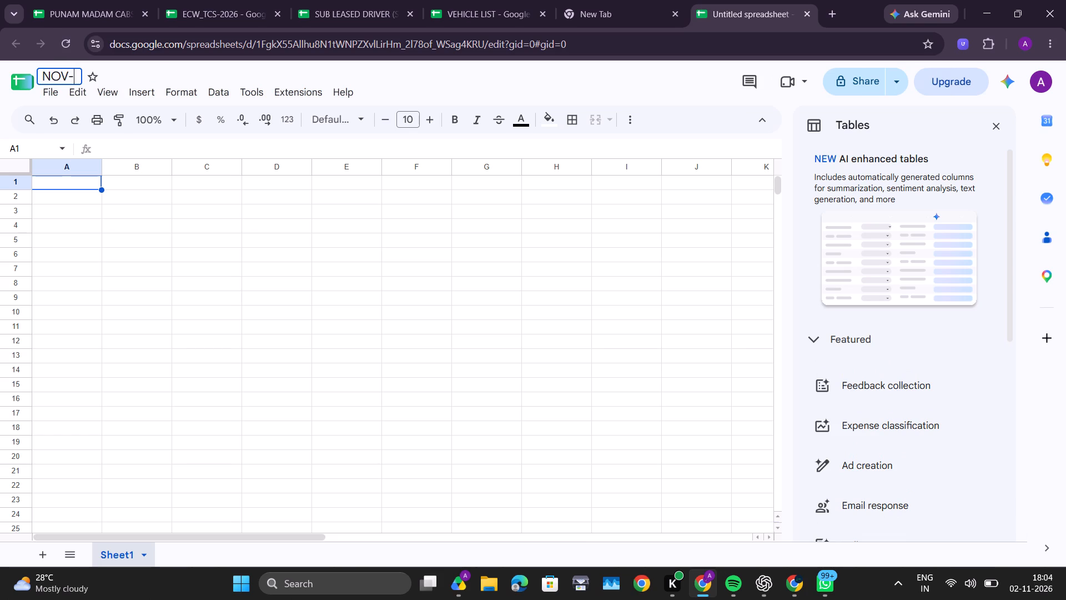
type("26 DAILY ROASTER")
key("space")
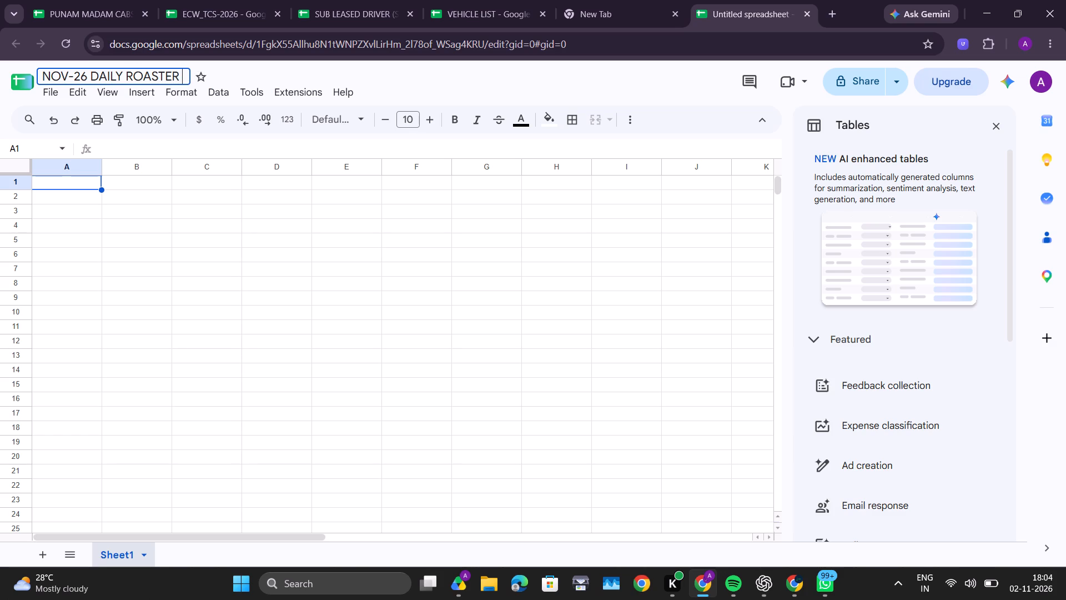
key("Return")
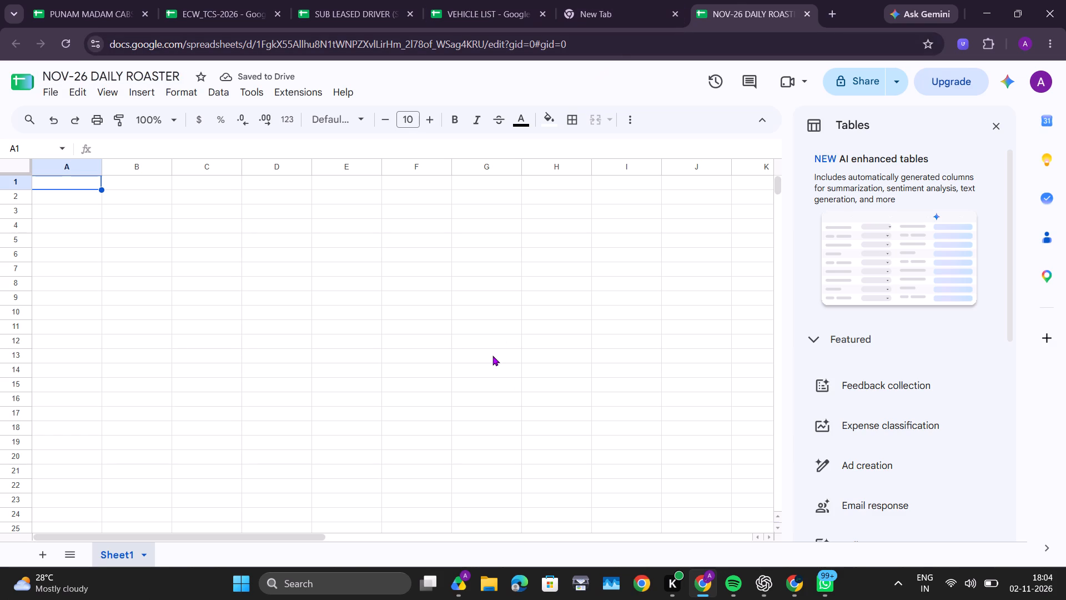
Switch to Google Drive, open OCT'26 DAILY ROASTER from the ROSTER - 2026 folder, and go to its 30-10-26 sheet.
left_click(449, 585)
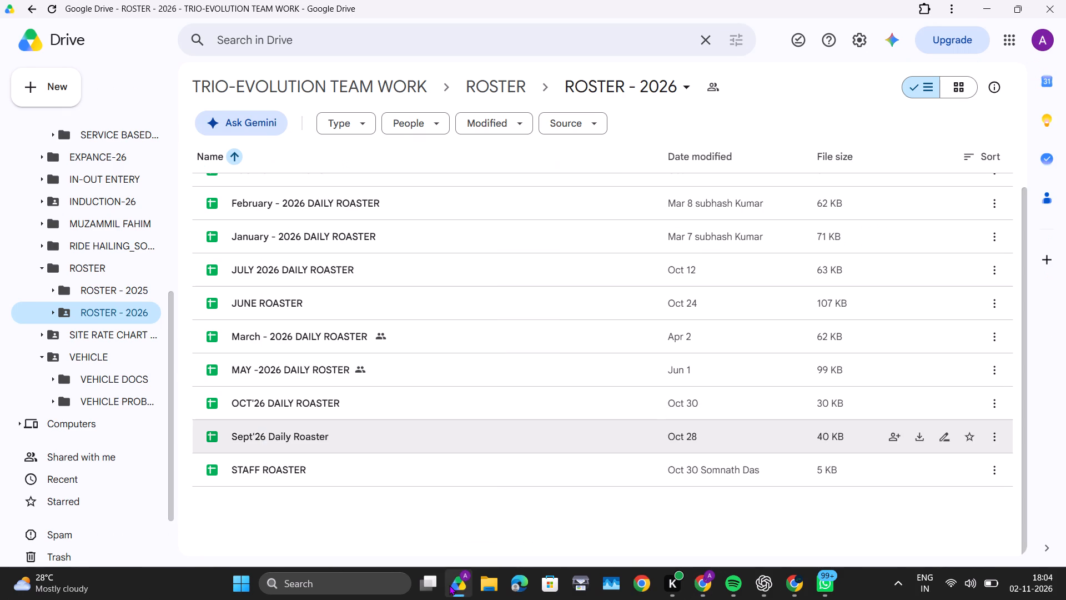
double_click(293, 438)
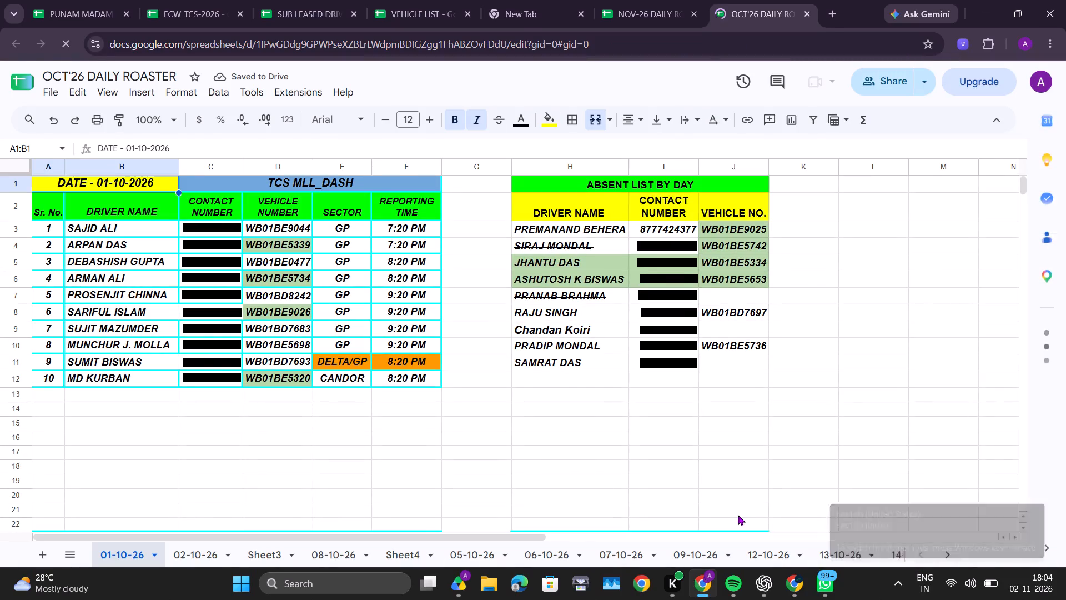
triple_click(955, 549)
double_click(955, 549)
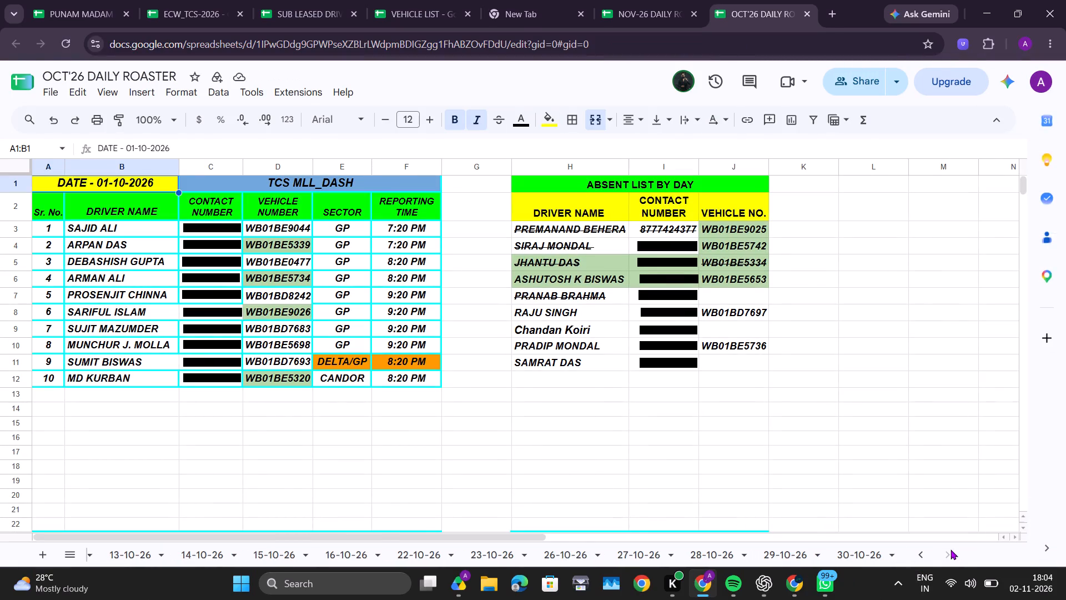
left_click(859, 546)
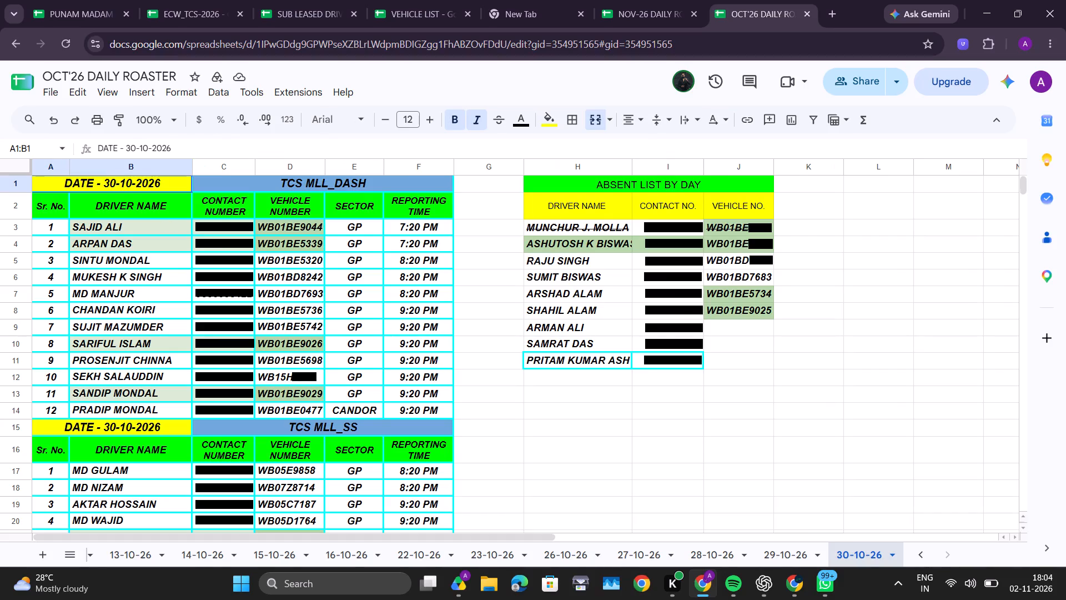
Copy the whole 30-10-26 roster with its absent lists, A1:J62, into Sheet1 of NOV-26 DAILY ROASTER starting at A1.
left_click_drag(50, 184, 607, 364)
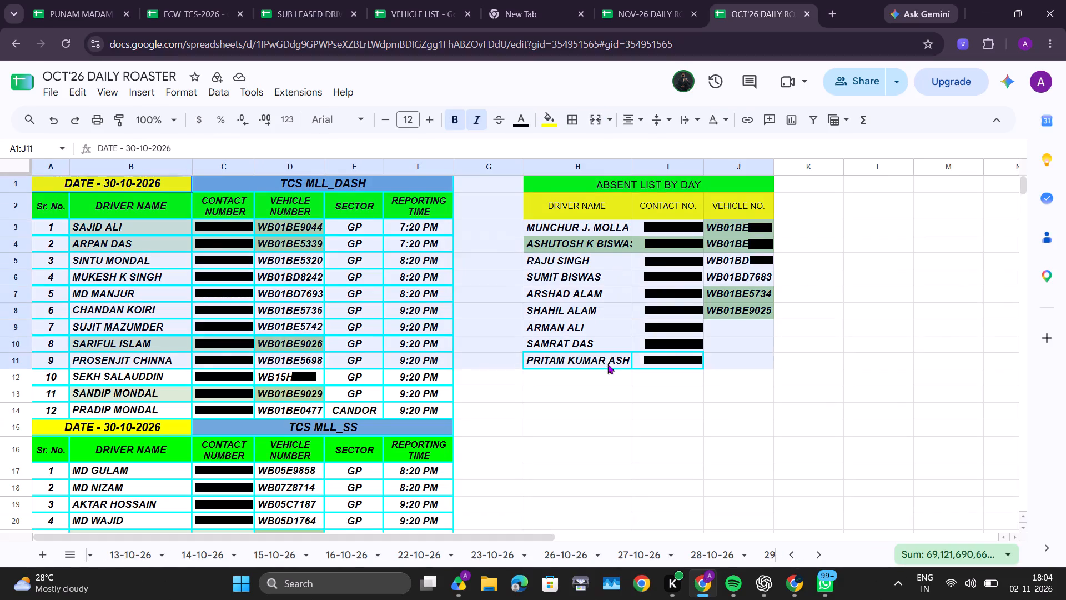
left_click_drag(607, 364, 606, 545)
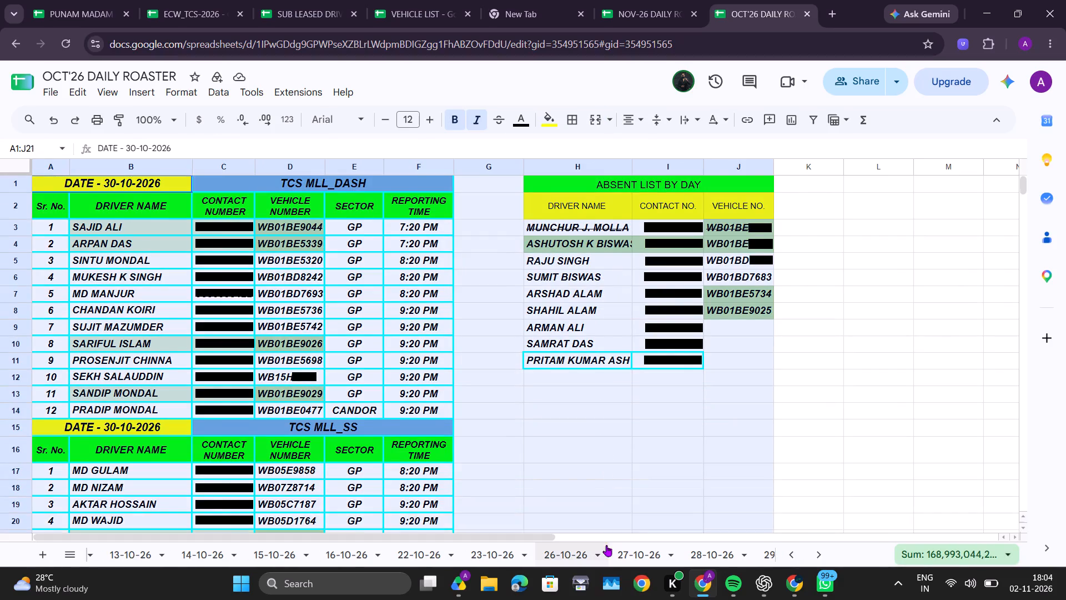
left_click_drag(606, 545, 586, 527)
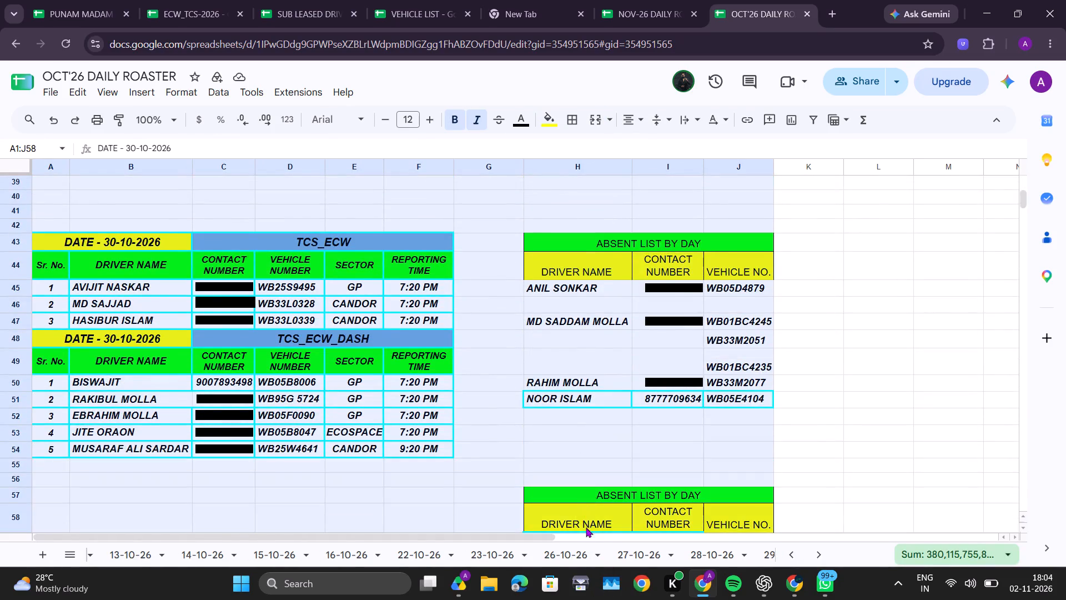
left_click_drag(586, 527, 585, 314)
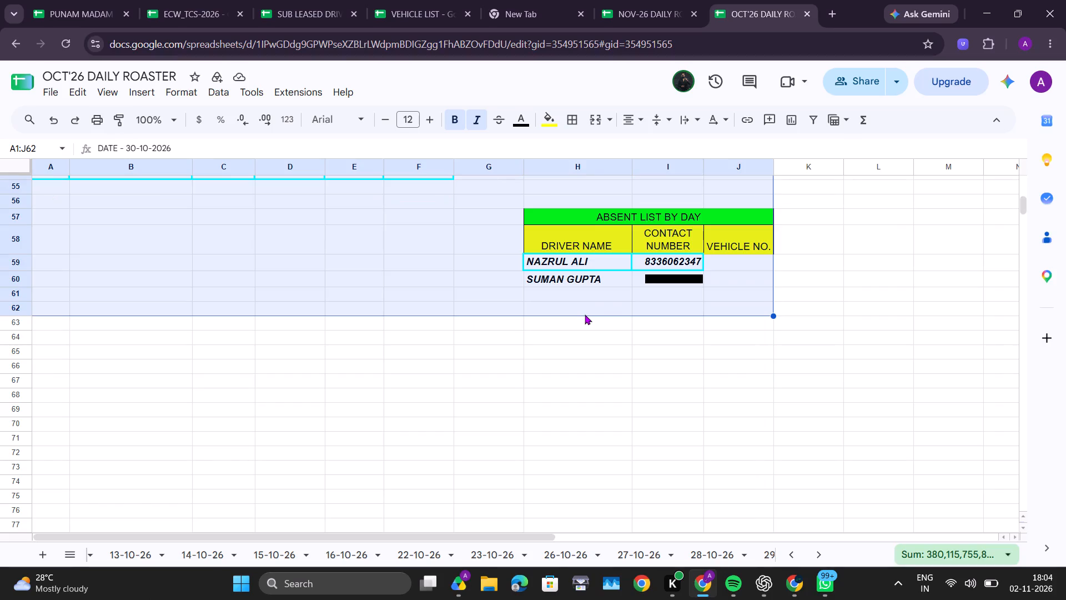
key("ctrl+c")
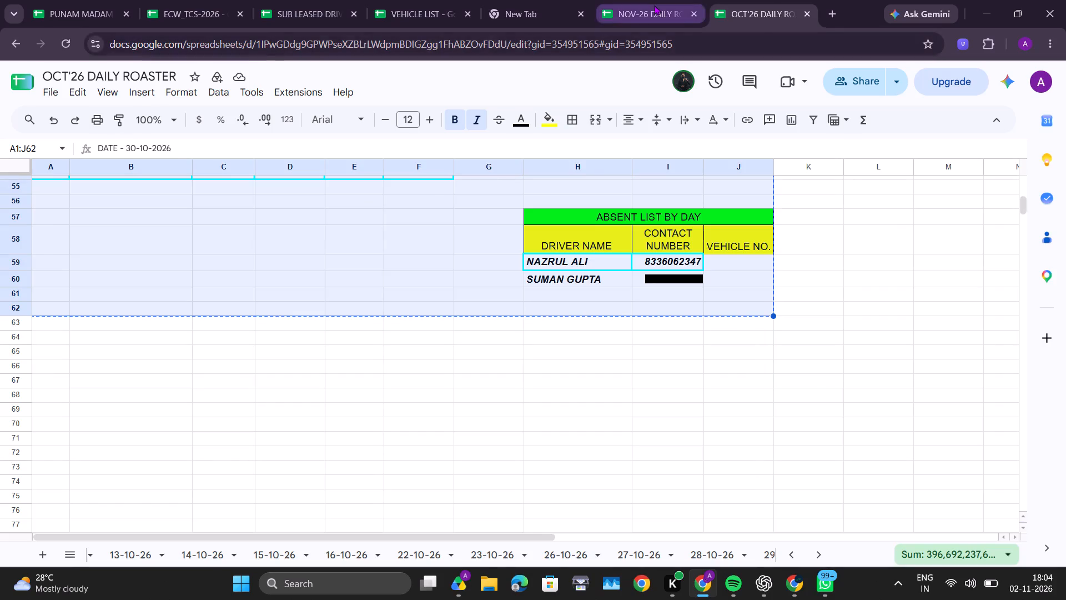
left_click(654, 5)
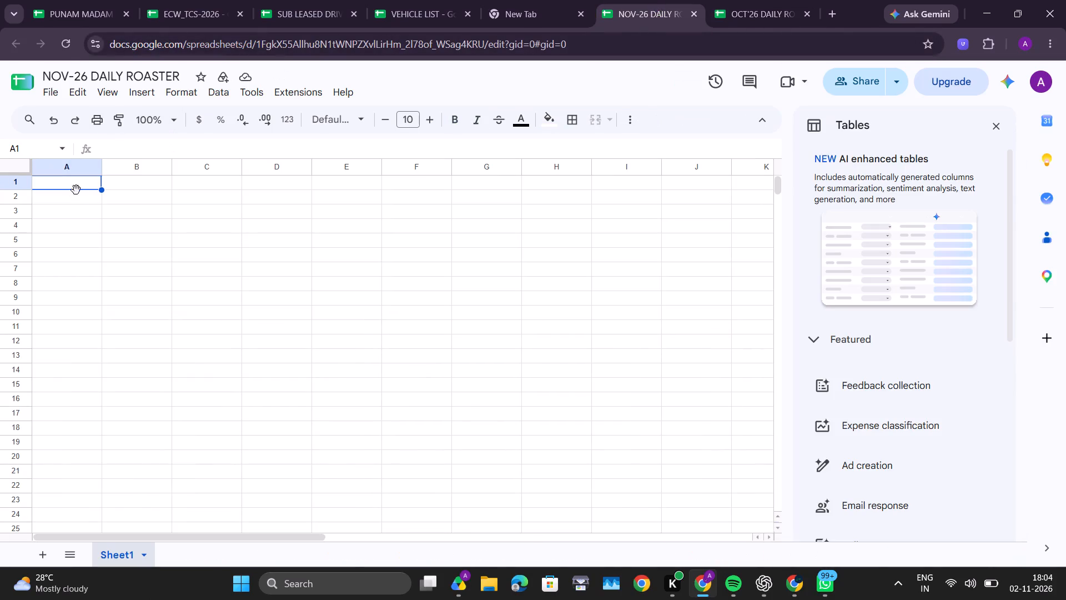
key("ctrl+v")
left_click(69, 186, "ctrl")
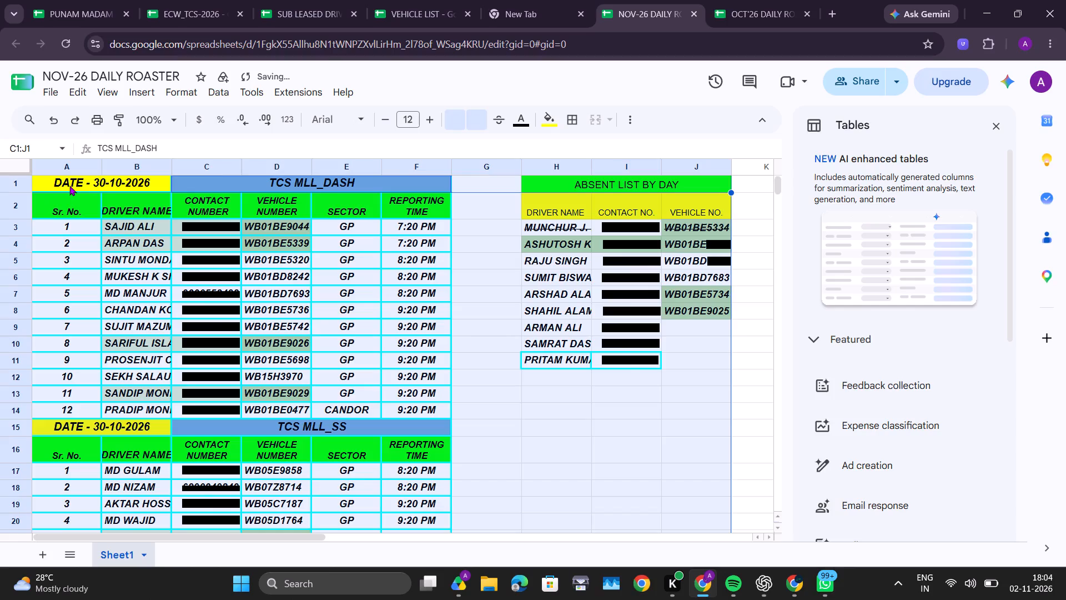
Narrow the Sr. No. column and fit the roster's DRIVER NAME column B to its contents.
left_click_drag(103, 167, 82, 169)
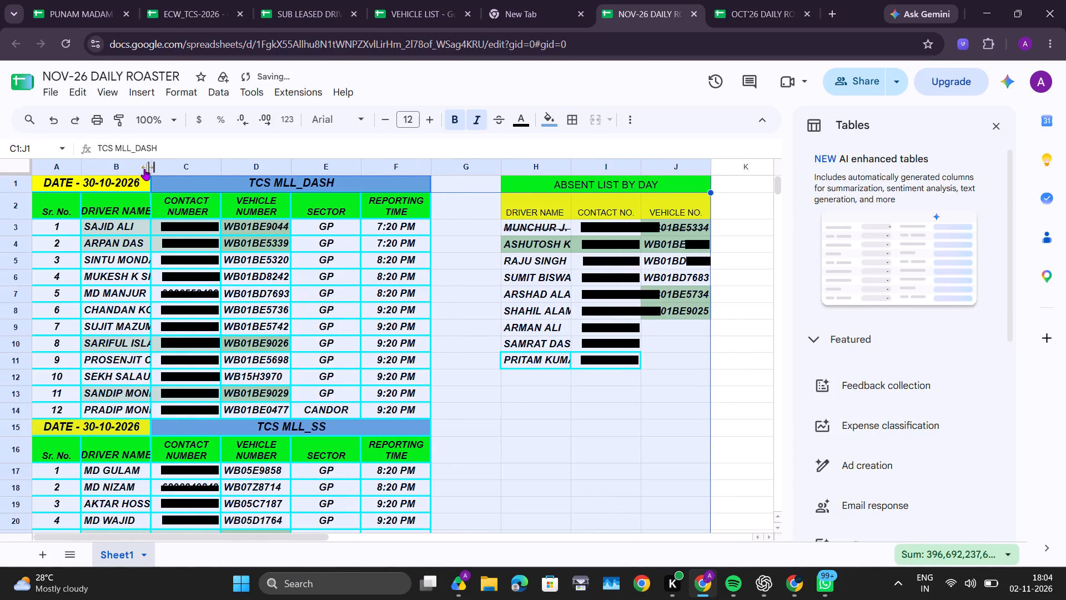
double_click(150, 167)
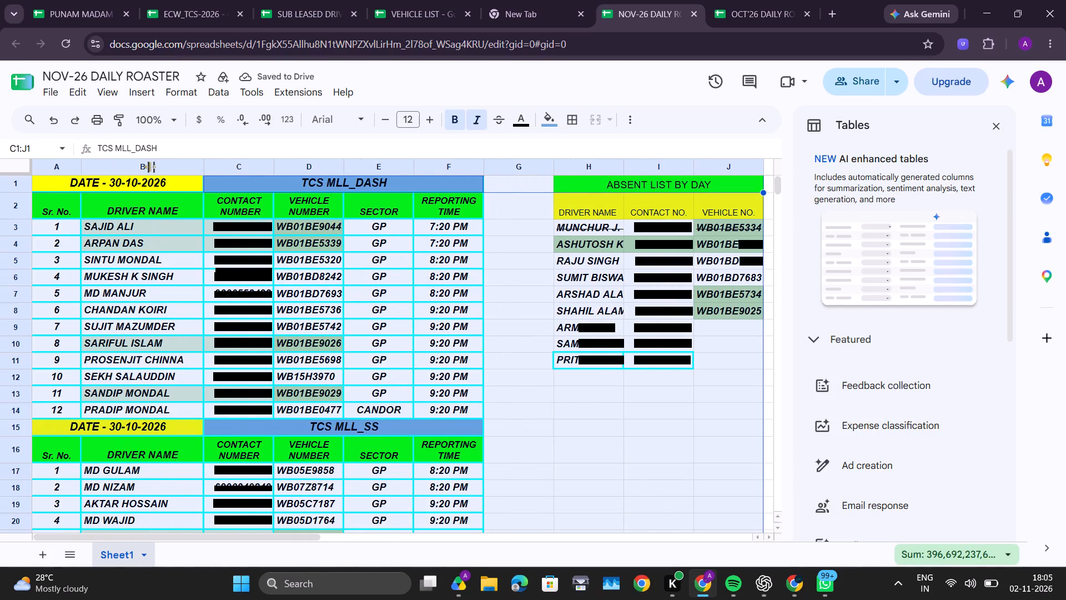
Change the date heading of the TCS MLL_DASH table to DATE - 02-11-2026.
double_click(120, 181)
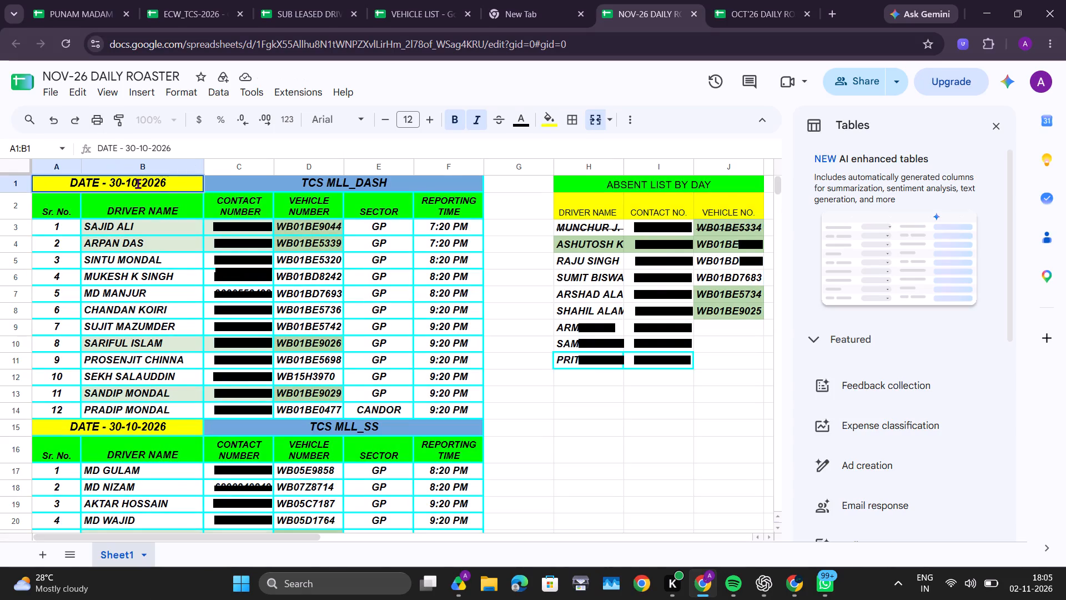
left_click(138, 183)
key("BackSpace")
key("BackSpace")
key("BackSpace")
key("BackSpace")
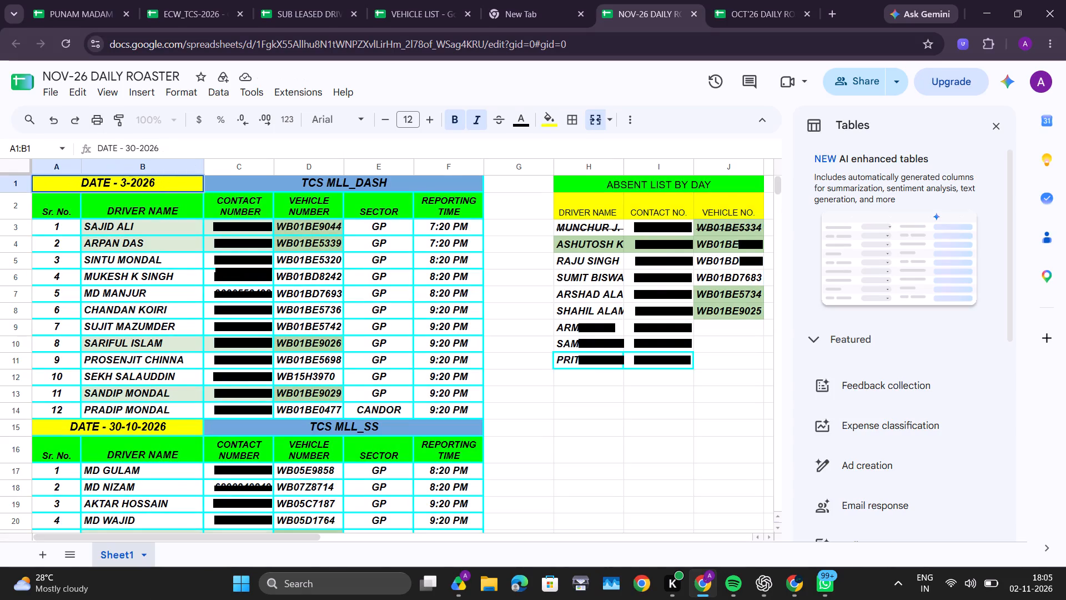
key("BackSpace")
type("02-")
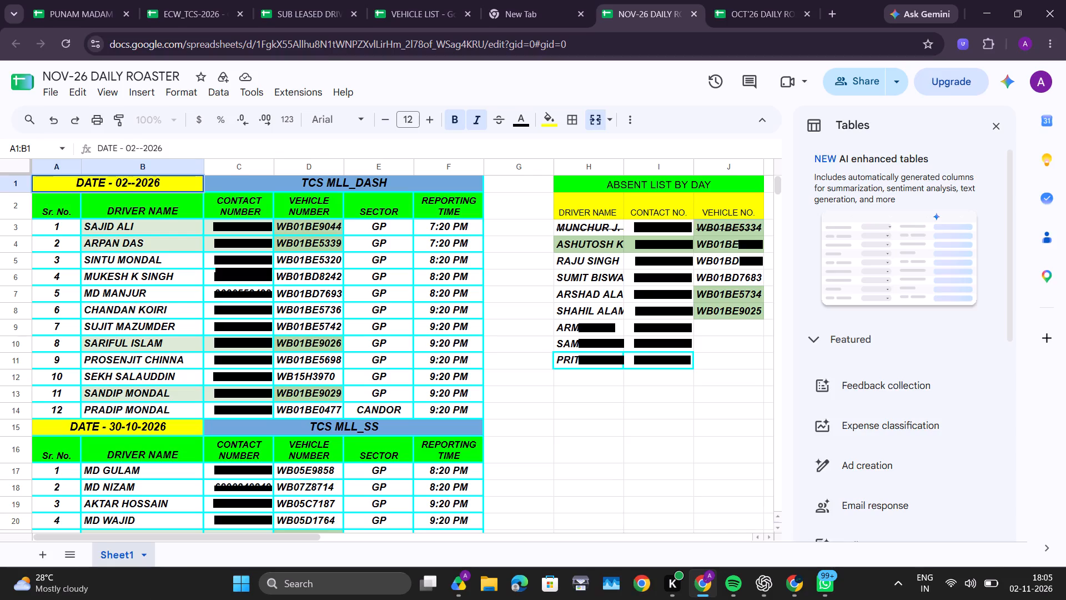
type("11")
key("Return")
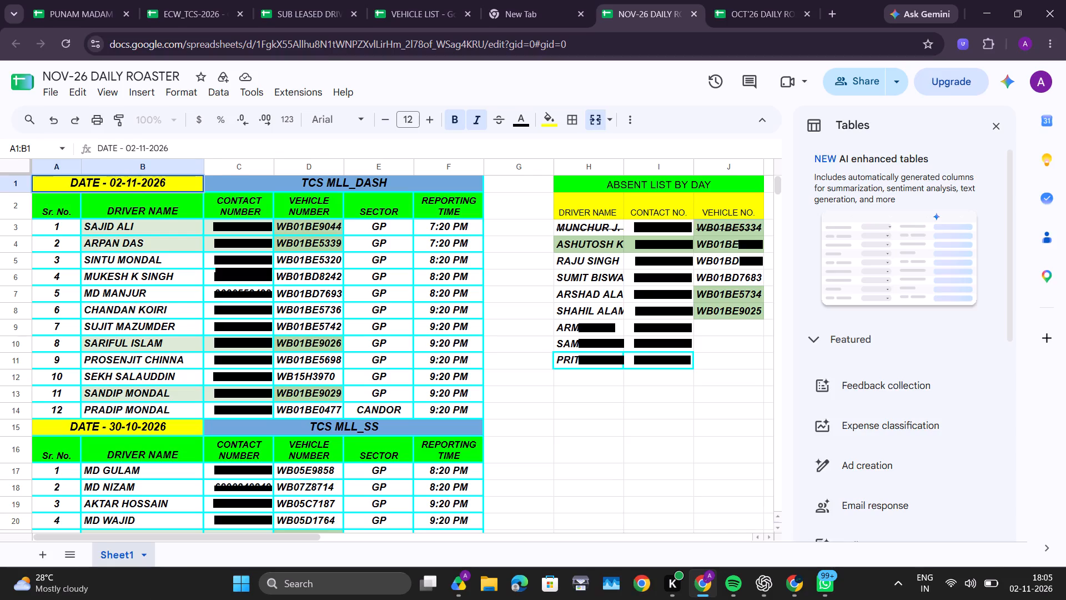
Copy the TCS MLL_DASH date heading, DATE - 02-11-2026, onto the TCS MLL_SS table's date heading.
left_click(135, 184)
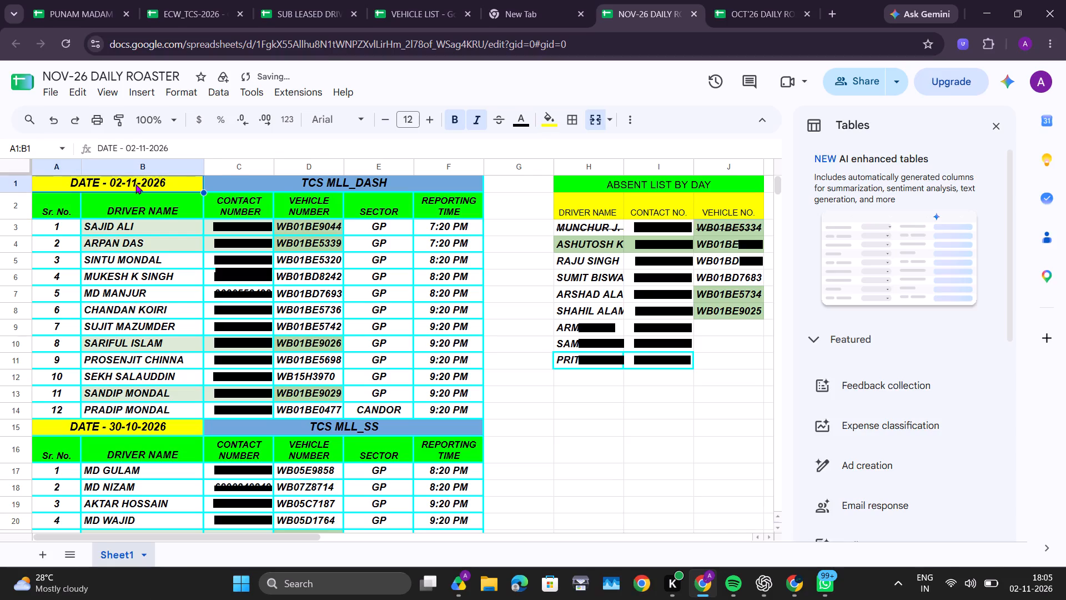
key("ctrl+c")
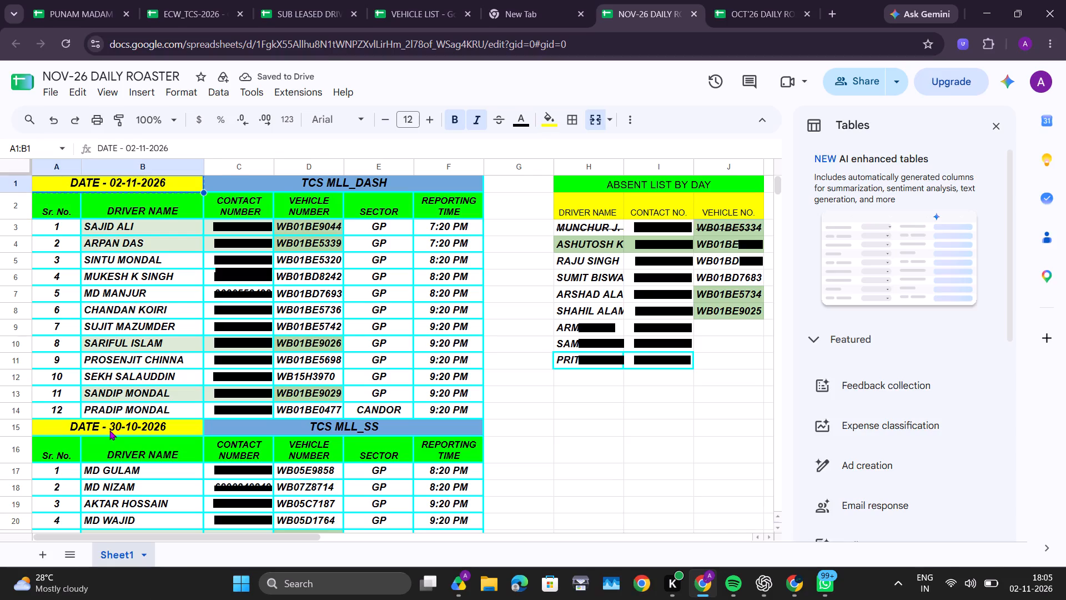
left_click(109, 430)
key("ctrl+v")
Move the TCS MLL_SS table, A15:F23, down to start at A23, level with its absent list.
scroll(250, 406, "down", 1)
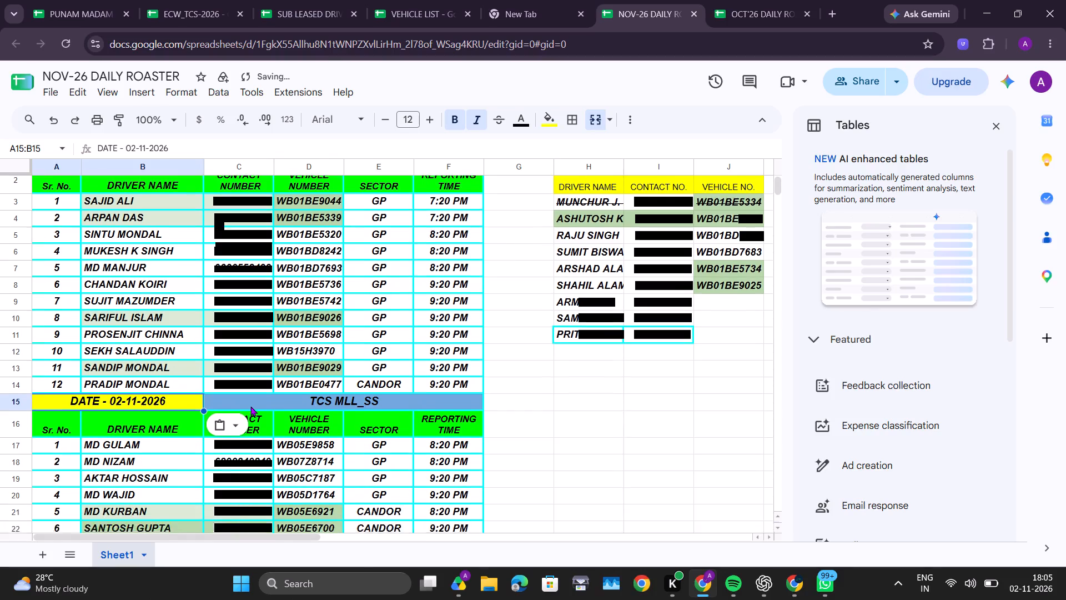
scroll(250, 406, "down", 2)
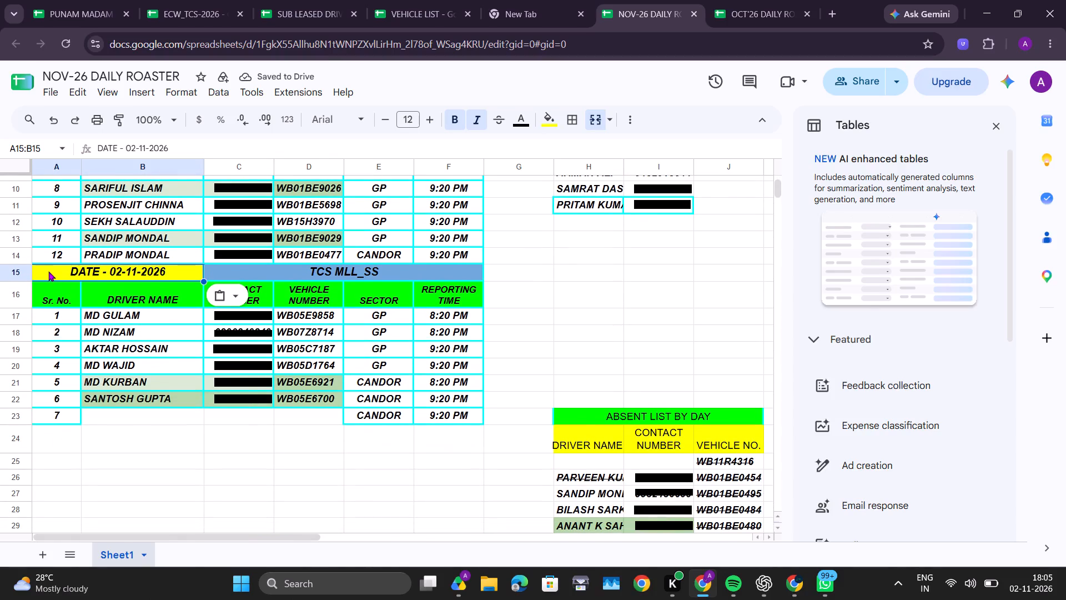
left_click_drag(48, 271, 431, 421)
key("ctrl+x")
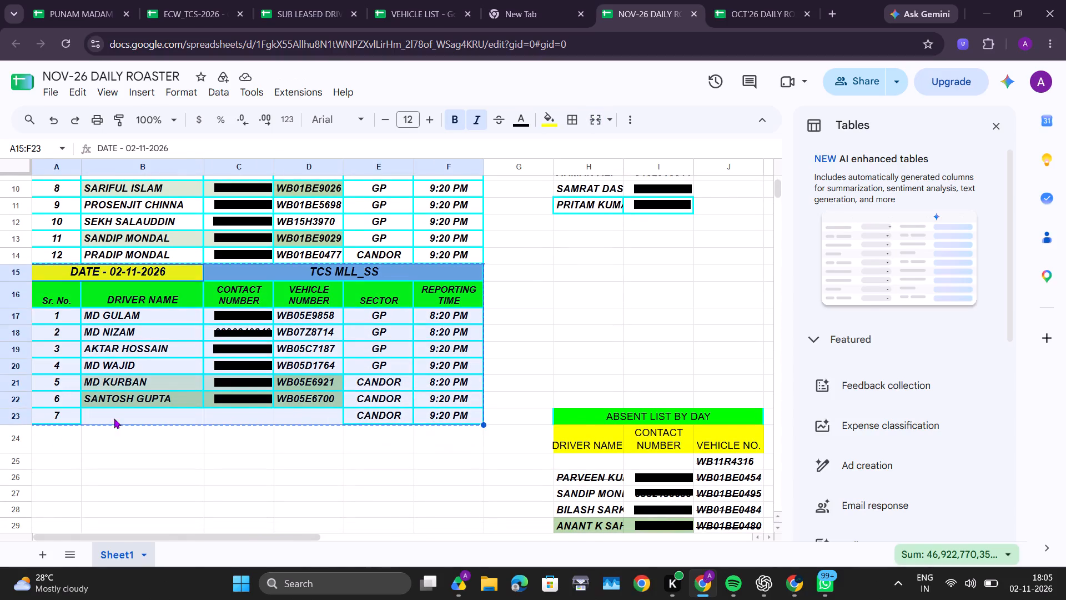
left_click(41, 416)
key("ctrl+v")
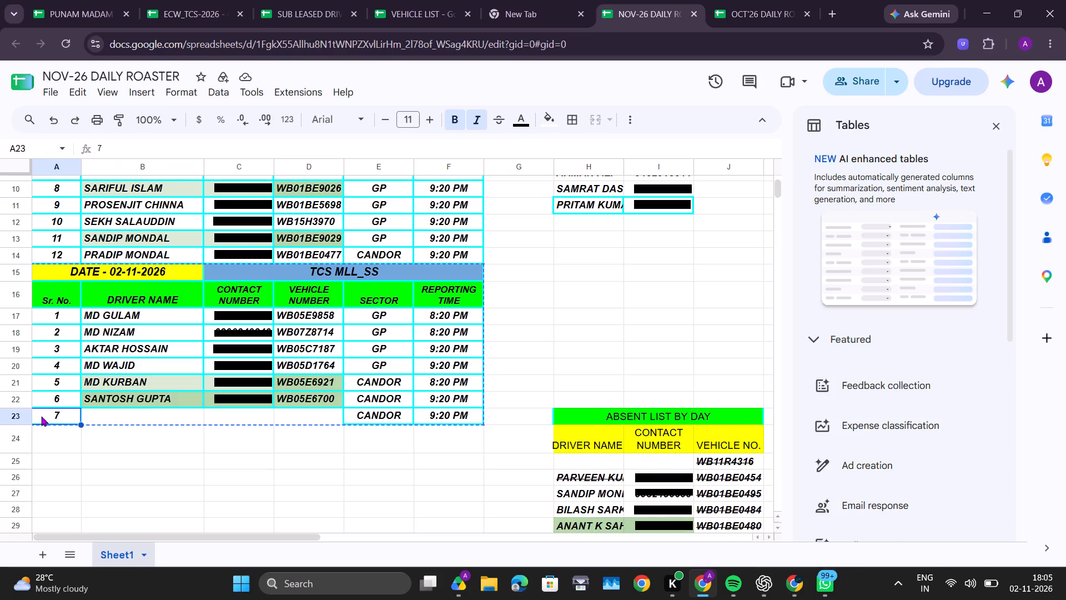
left_click(172, 360)
Copy the DATE - 02-11-2026 heading from the TCS MLL_SS table onto the TCS_ECW and TCS_ECW_DASH tables' date headings.
scroll(172, 360, "down", 3)
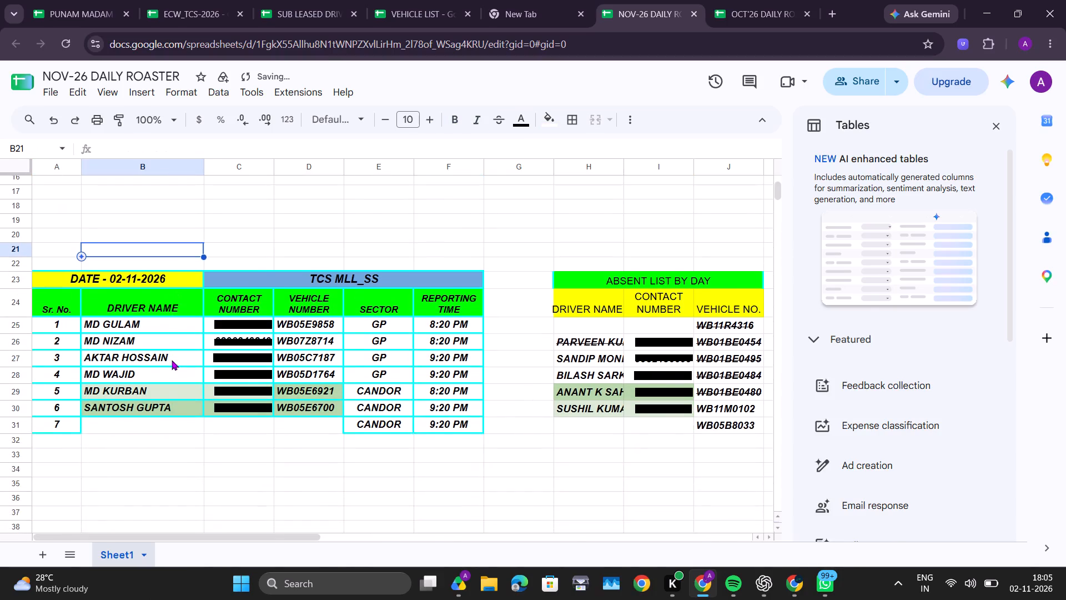
scroll(172, 360, "down", 3)
left_click(121, 366)
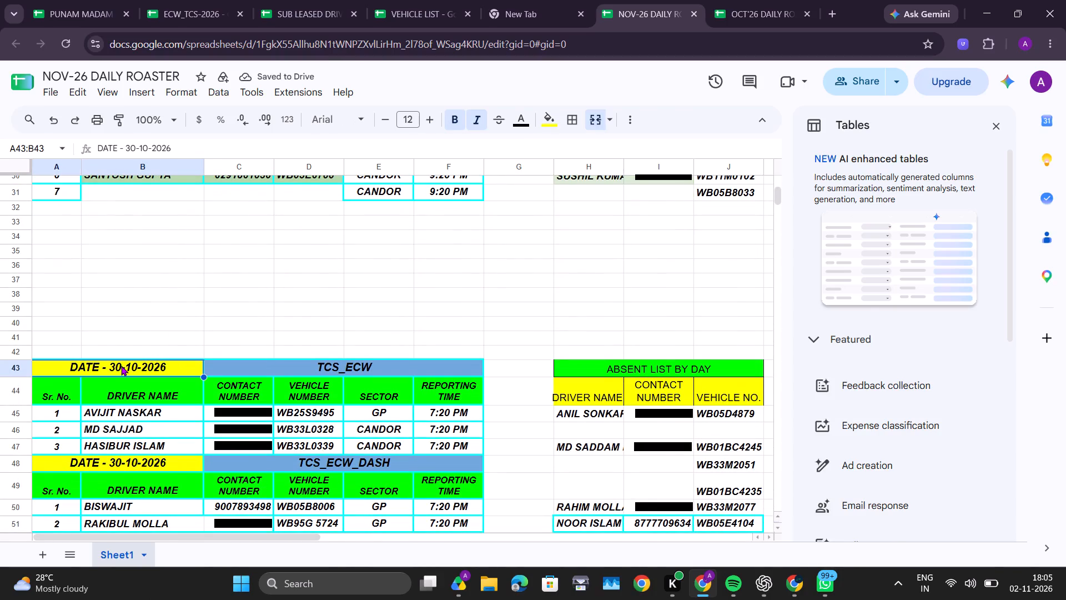
key("ctrl+v")
scroll(183, 215, "up", 2)
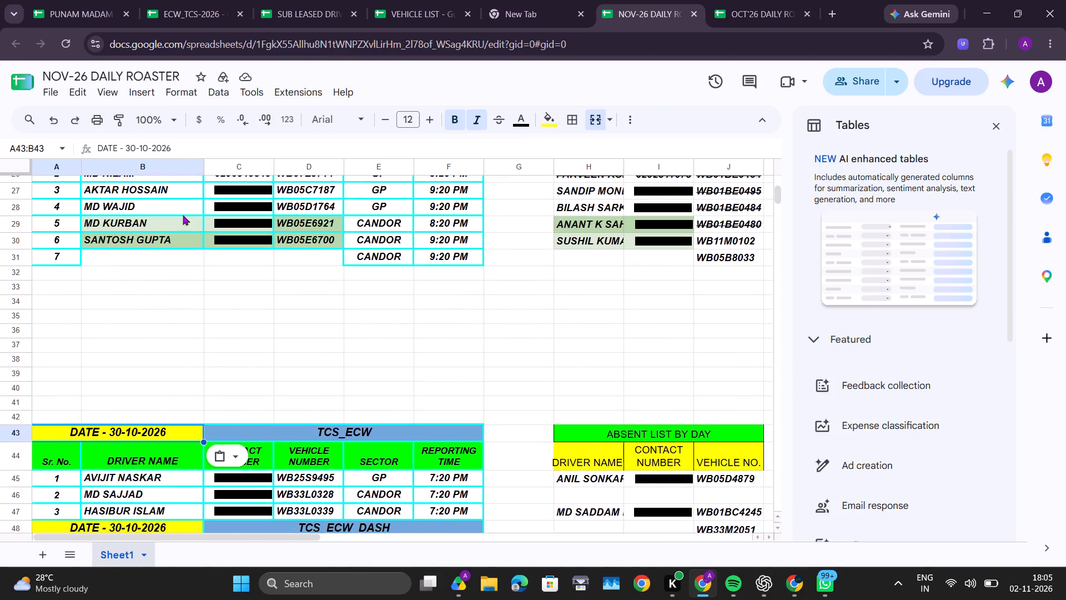
scroll(183, 215, "up", 2)
left_click(143, 216)
key("ctrl+c")
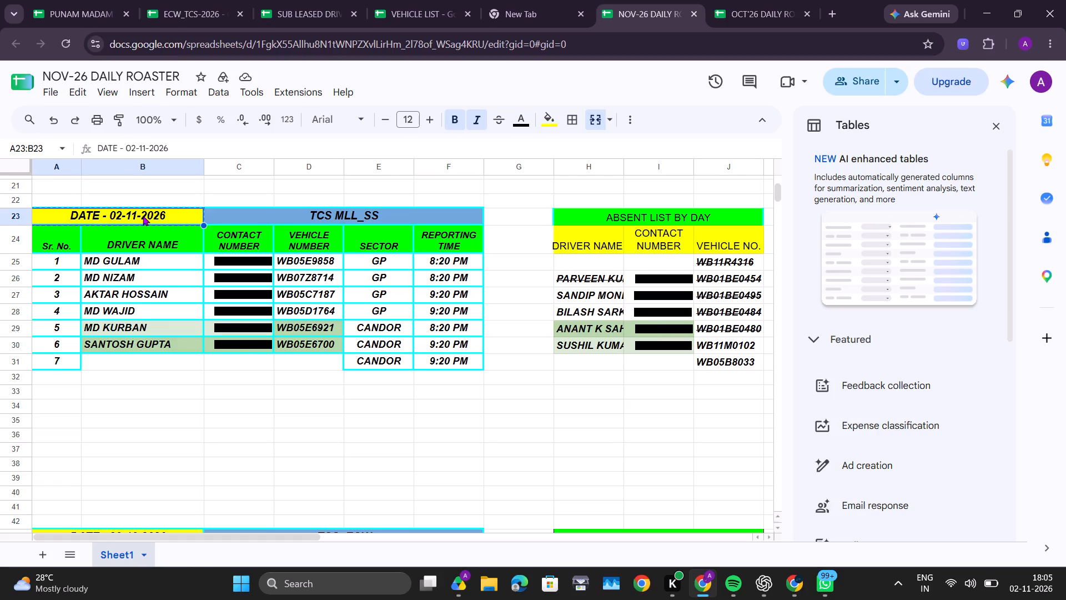
scroll(120, 387, "down", 2)
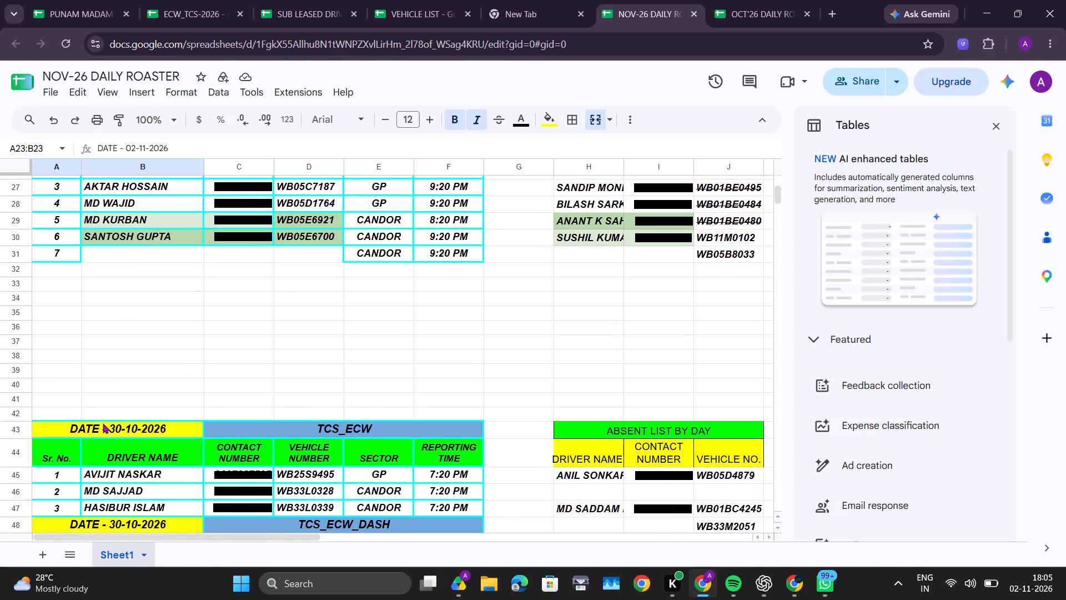
left_click(96, 436)
key("ctrl+v")
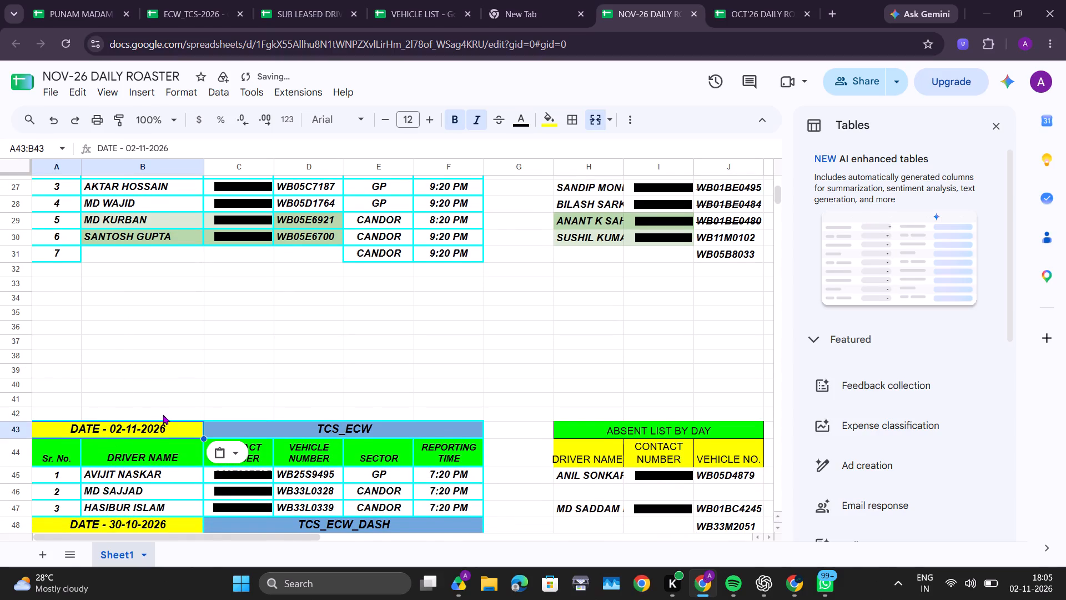
scroll(163, 414, "down", 2)
left_click(142, 424)
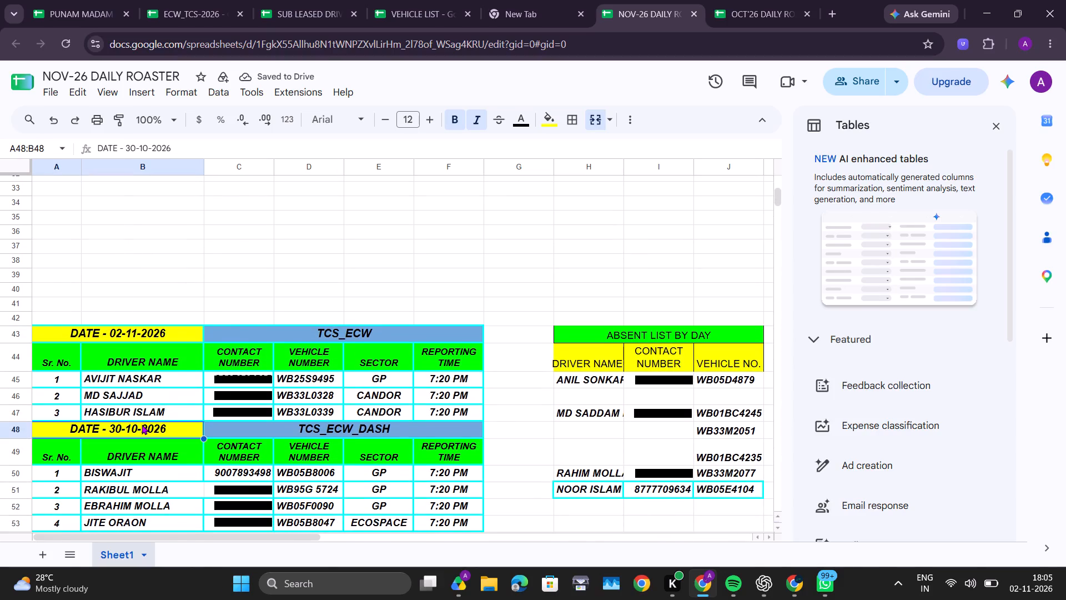
key("ctrl+v")
left_click(198, 282)
Move the TCS_ECW_DASH table, A48:F54, down to start at A57, level with the last absent list.
scroll(198, 282, "down", 1)
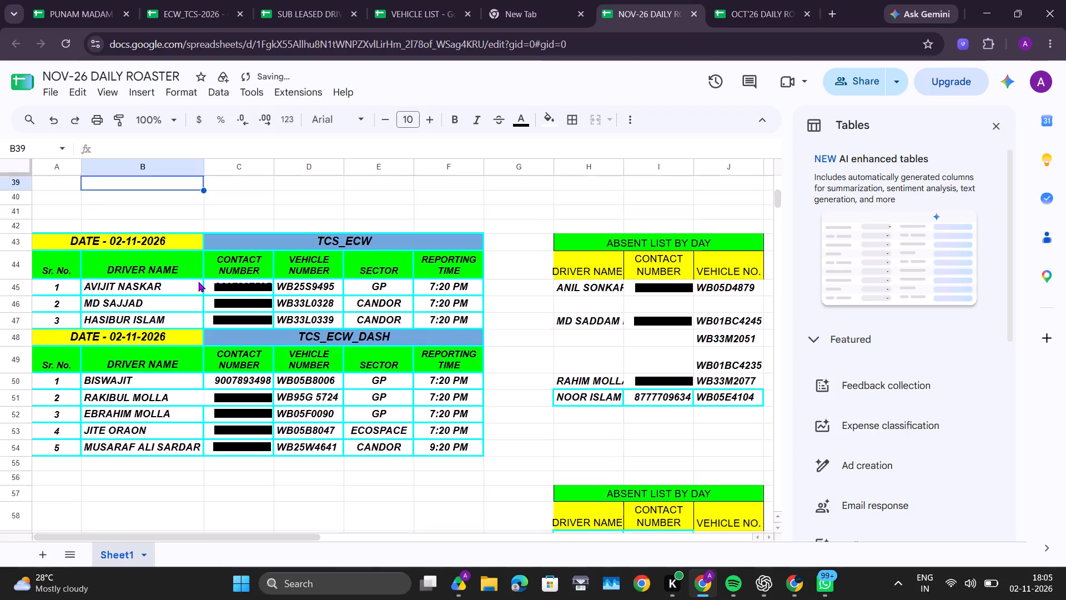
scroll(198, 282, "down", 1)
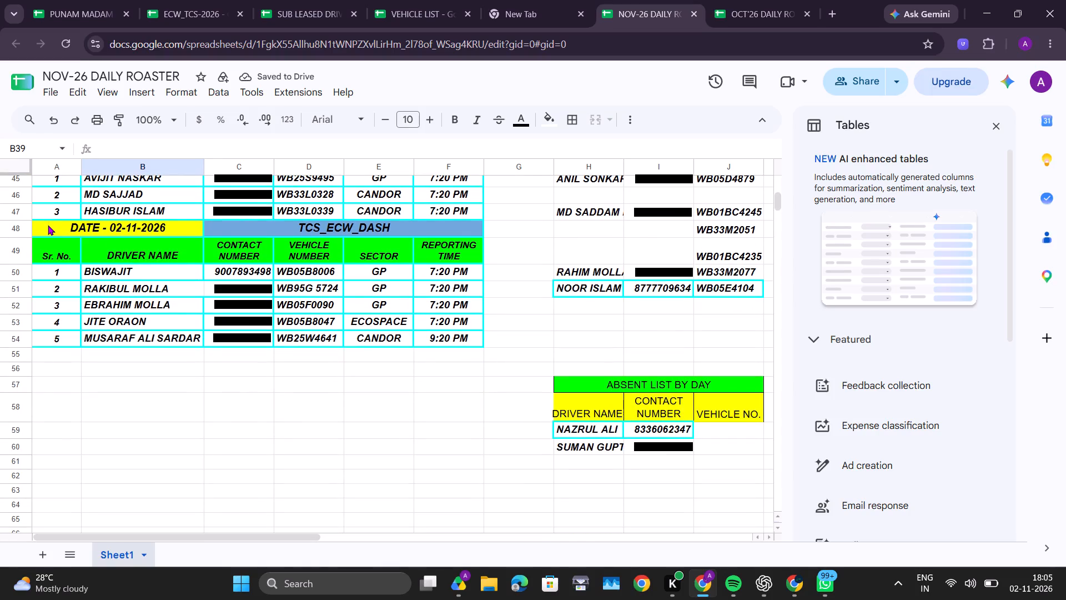
left_click_drag(48, 225, 425, 347)
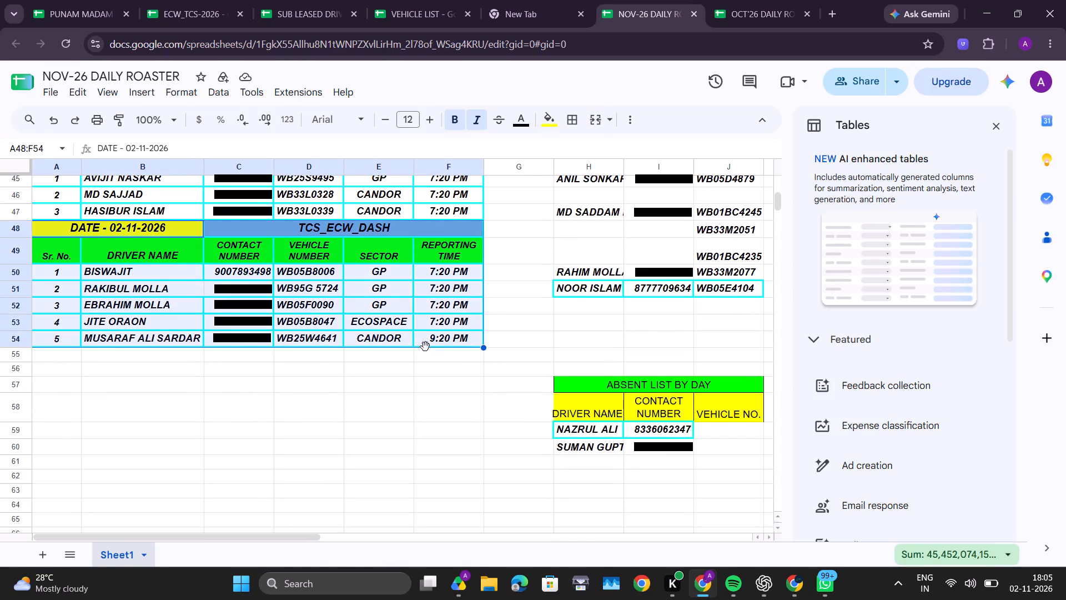
key("ctrl+x")
left_click(64, 385)
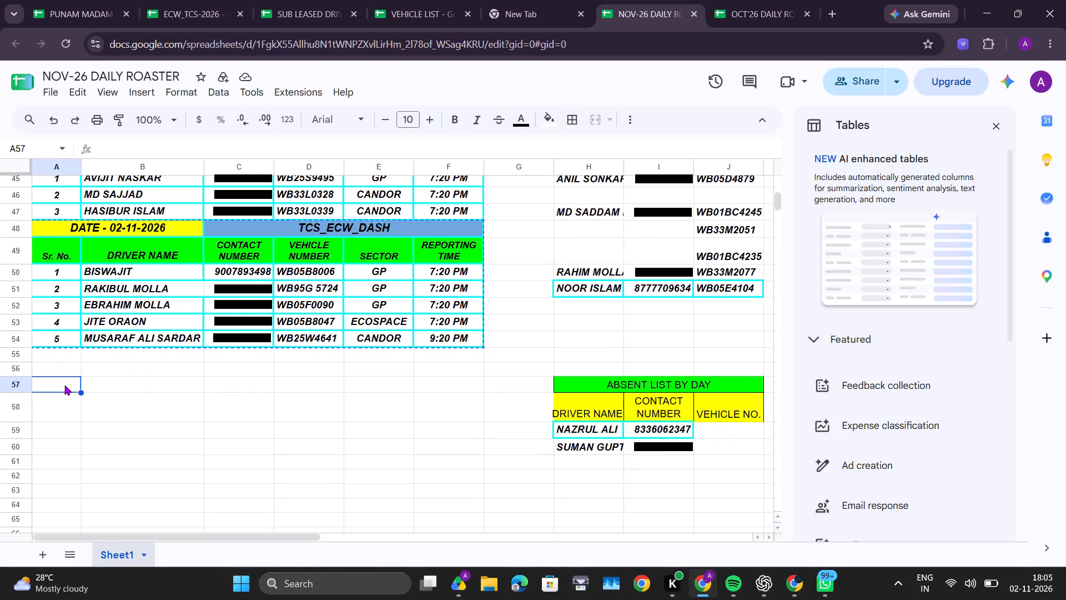
key("ctrl+v")
left_click(281, 331)
scroll(281, 331, "up", 3)
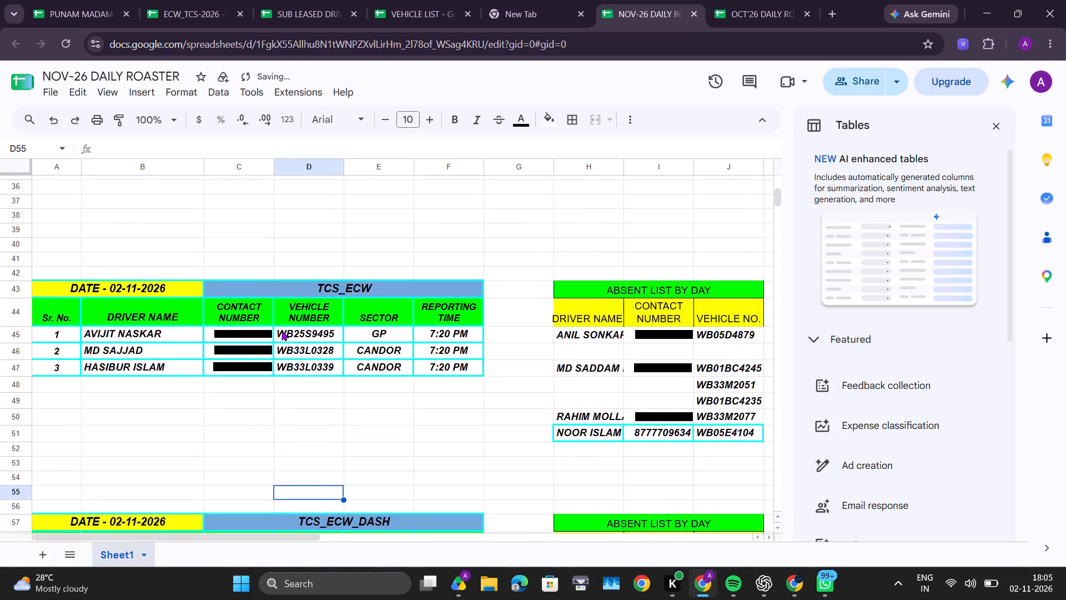
Move the twelfth driver's entry in the TCS MLL_DASH table, B14:F14, down one row to start at B15.
scroll(281, 331, "up", 6)
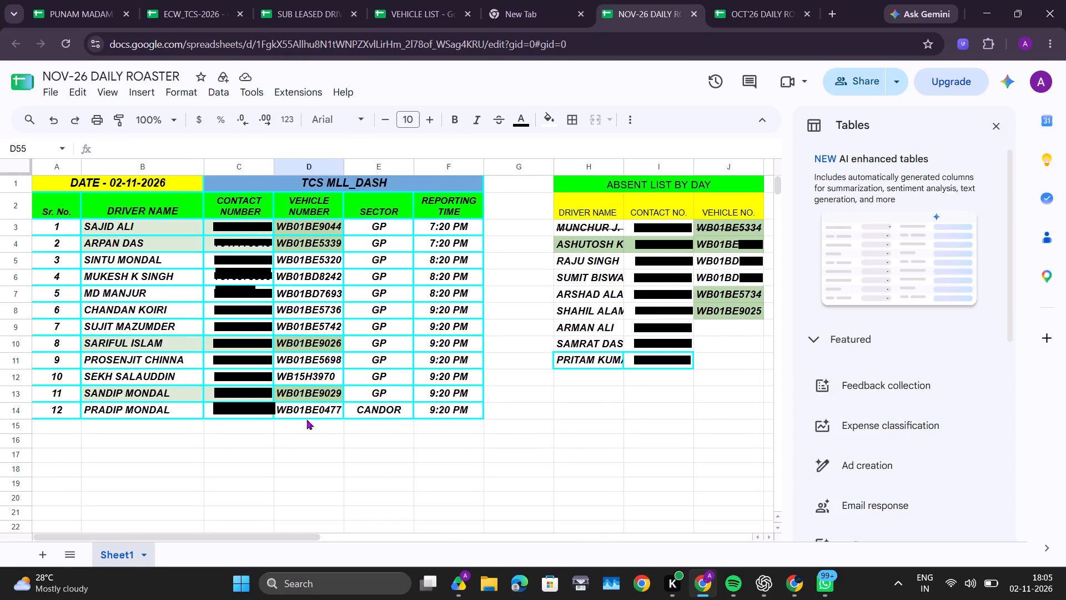
left_click_drag(106, 409, 440, 406)
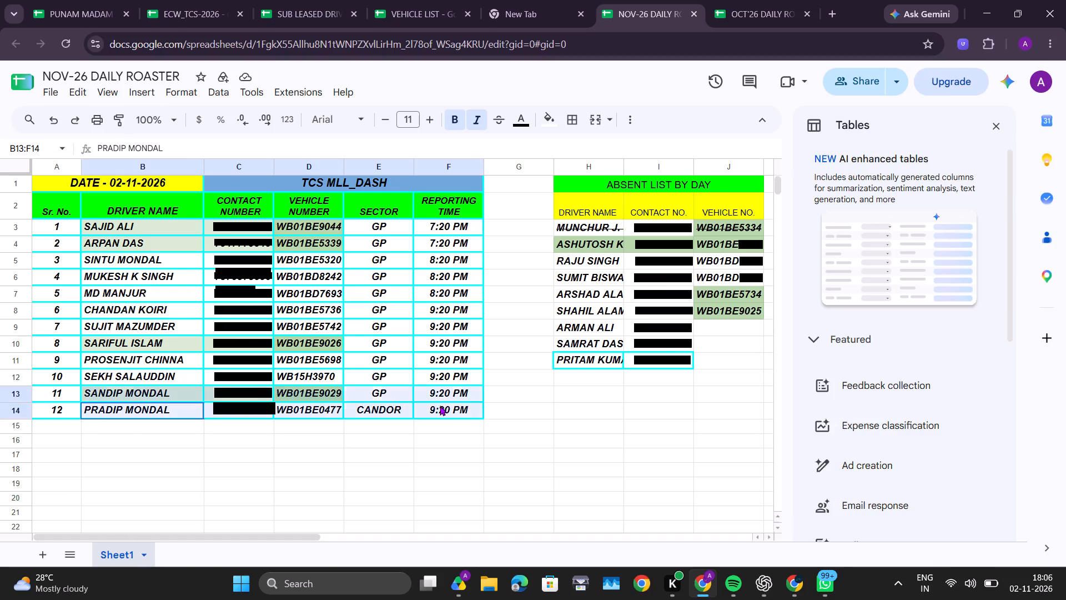
left_click_drag(440, 406, 467, 412)
key("ctrl+x")
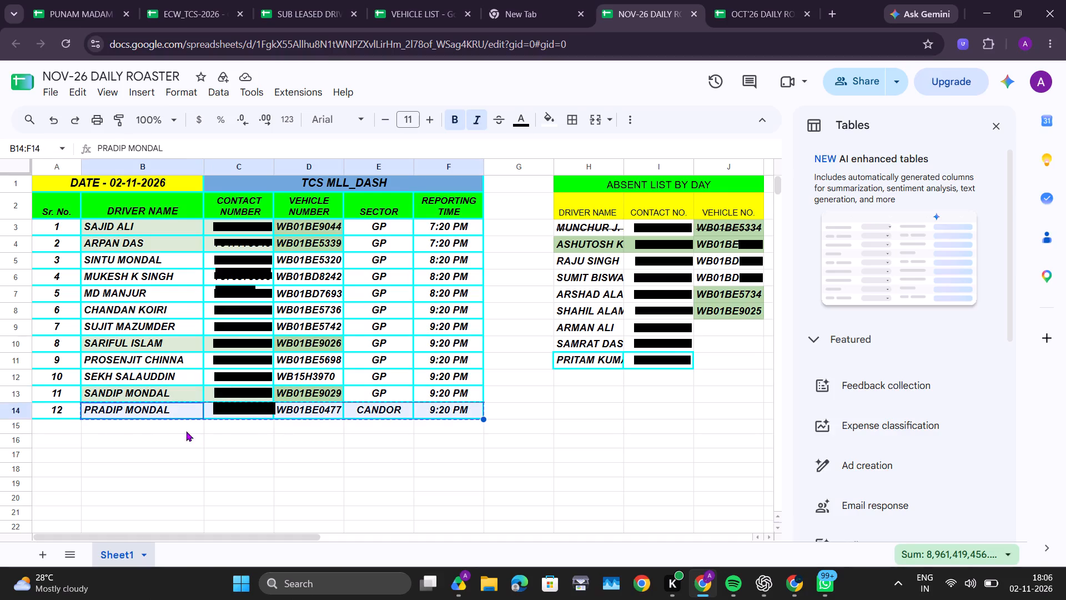
left_click(164, 428)
key("ctrl+v")
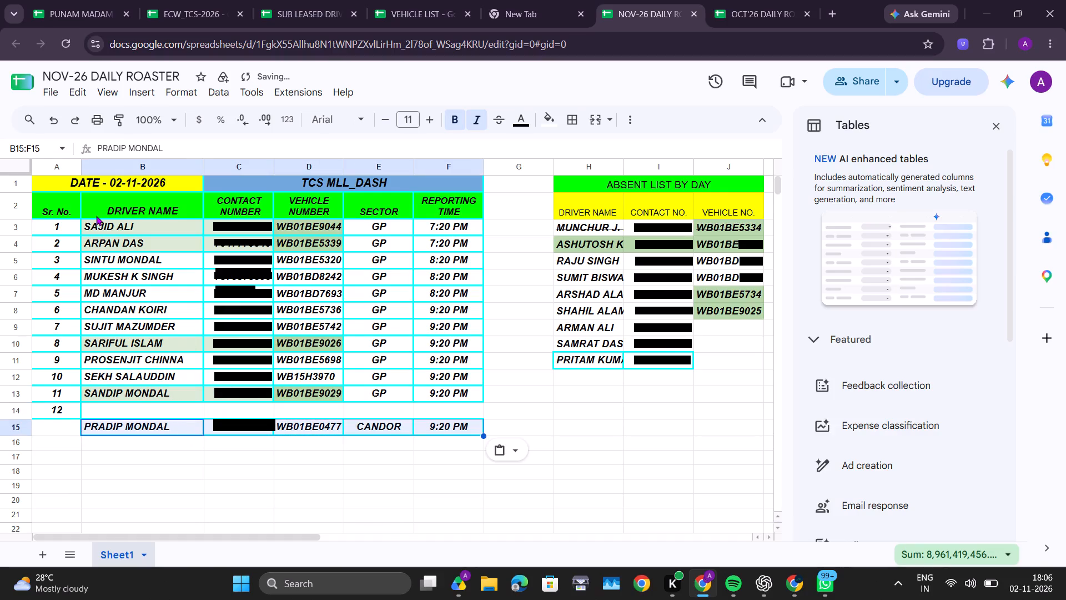
Move the second driver's name, contact and vehicle number, B4:D4, to B14, and copy GP and 9:20 PM from row 13 beside them.
left_click_drag(94, 238, 315, 246)
key("ctrl+x")
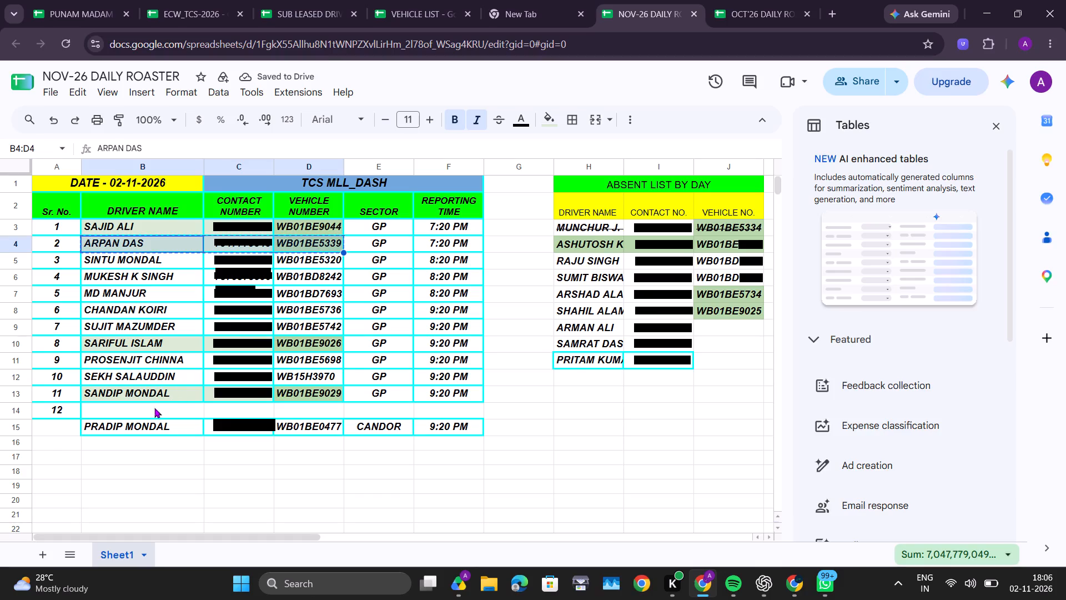
left_click(148, 412)
key("ctrl+v")
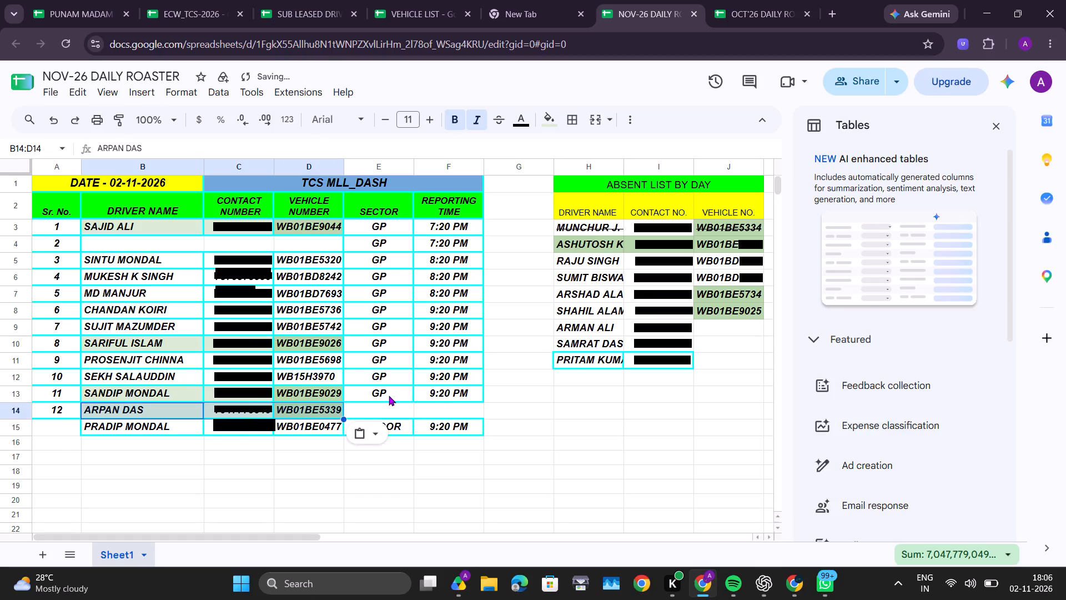
left_click_drag(387, 395, 452, 402)
key("ctrl+c")
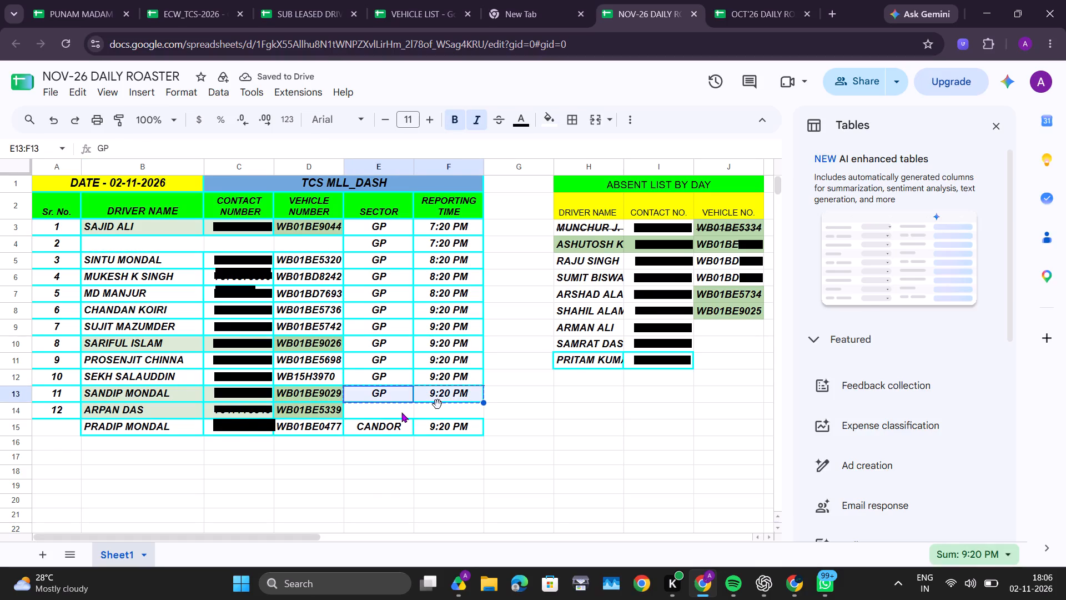
left_click(401, 412)
key("ctrl+v")
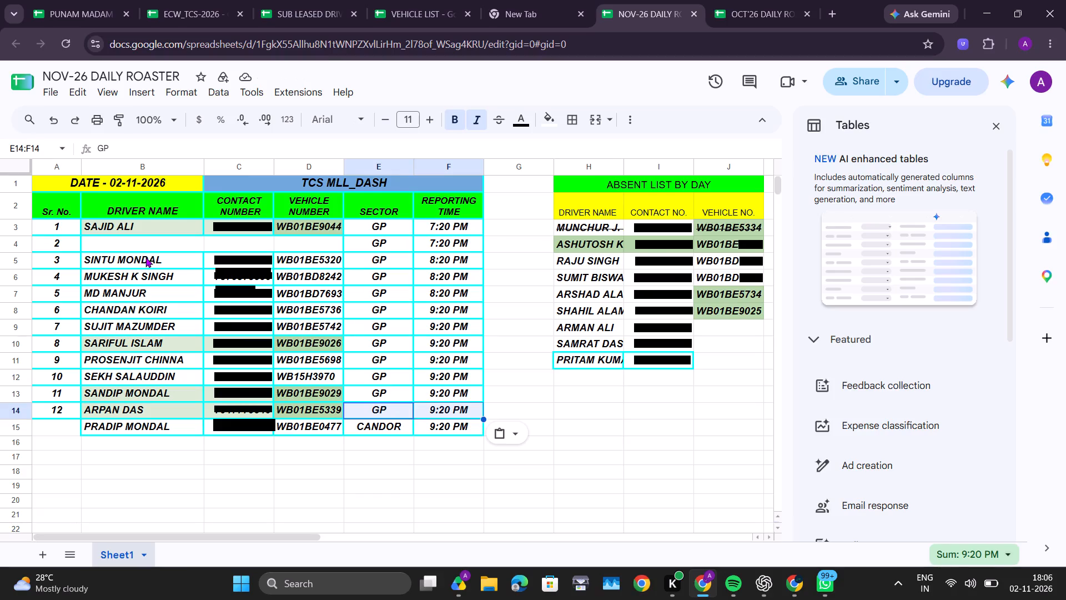
Move the driver entries B5:F15 up one row to start at B4, closing the gap at serial number 2.
left_click_drag(131, 257, 461, 408)
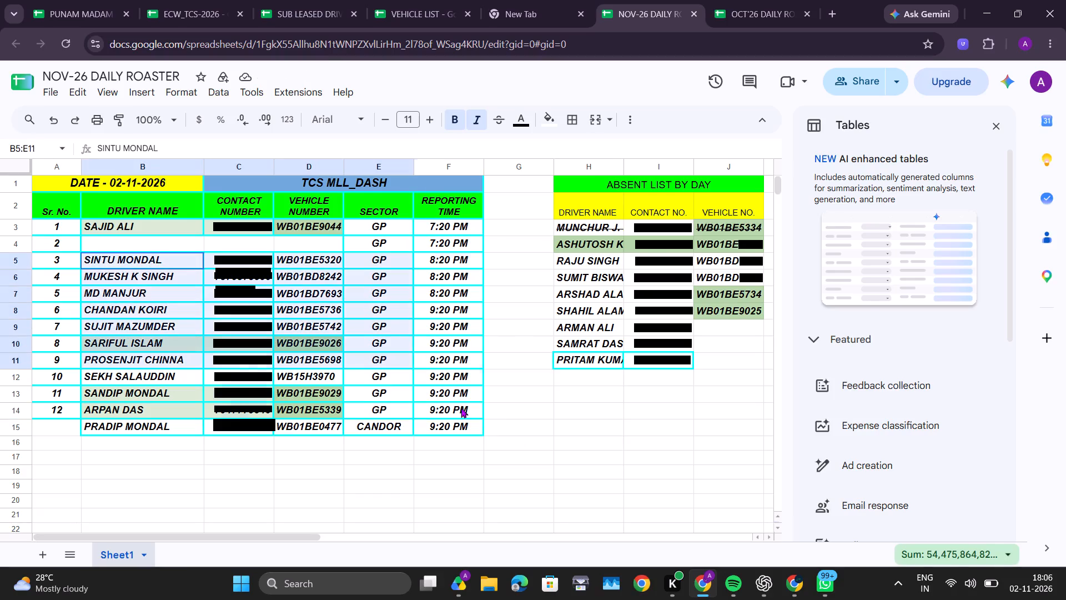
left_click_drag(461, 408, 483, 434)
key("ctrl+x")
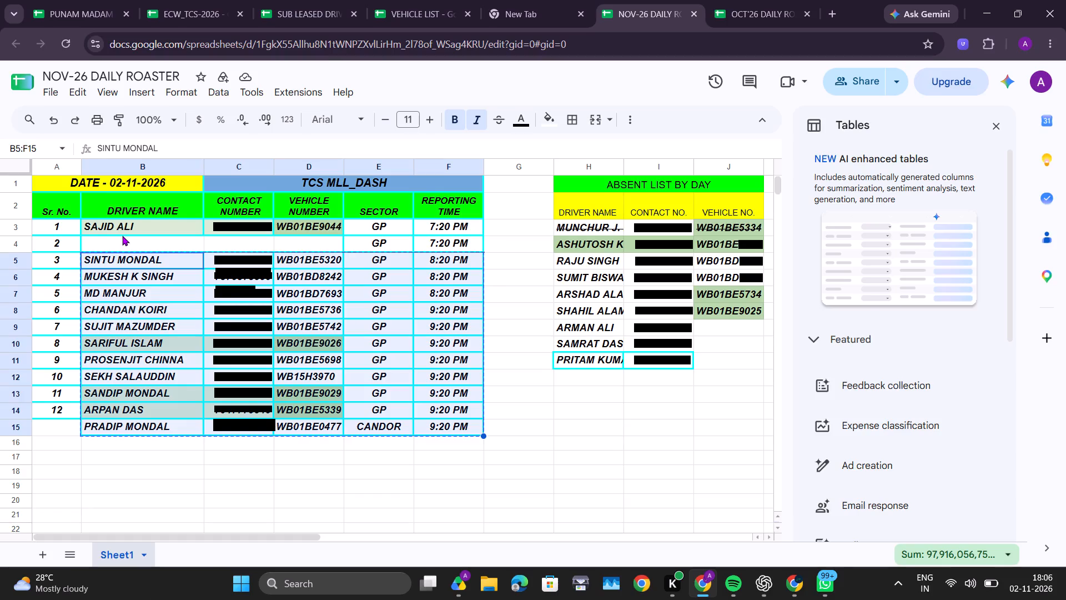
left_click(127, 243)
key("ctrl+v")
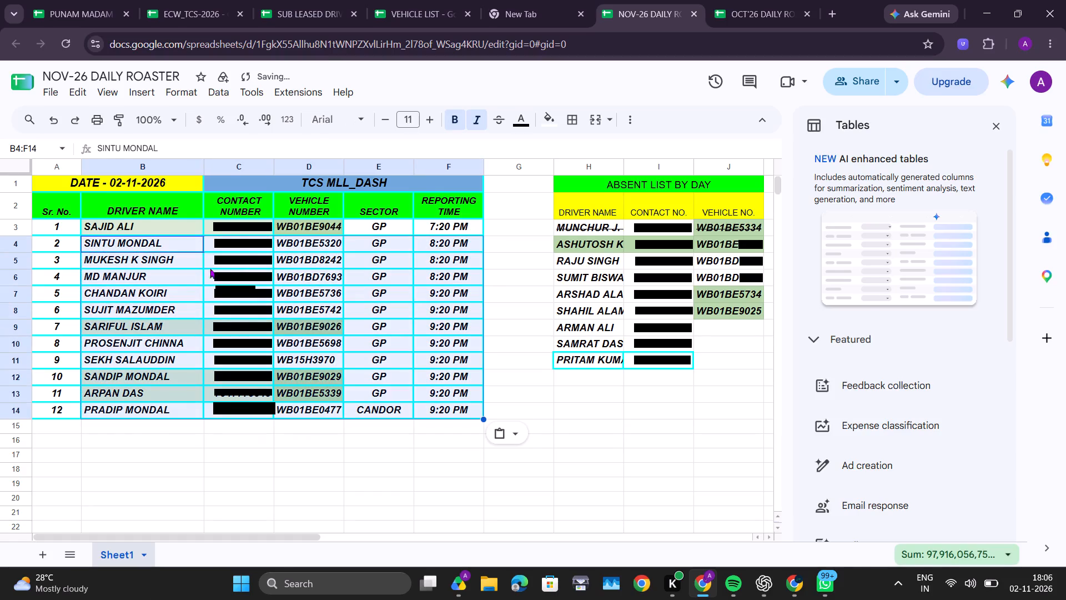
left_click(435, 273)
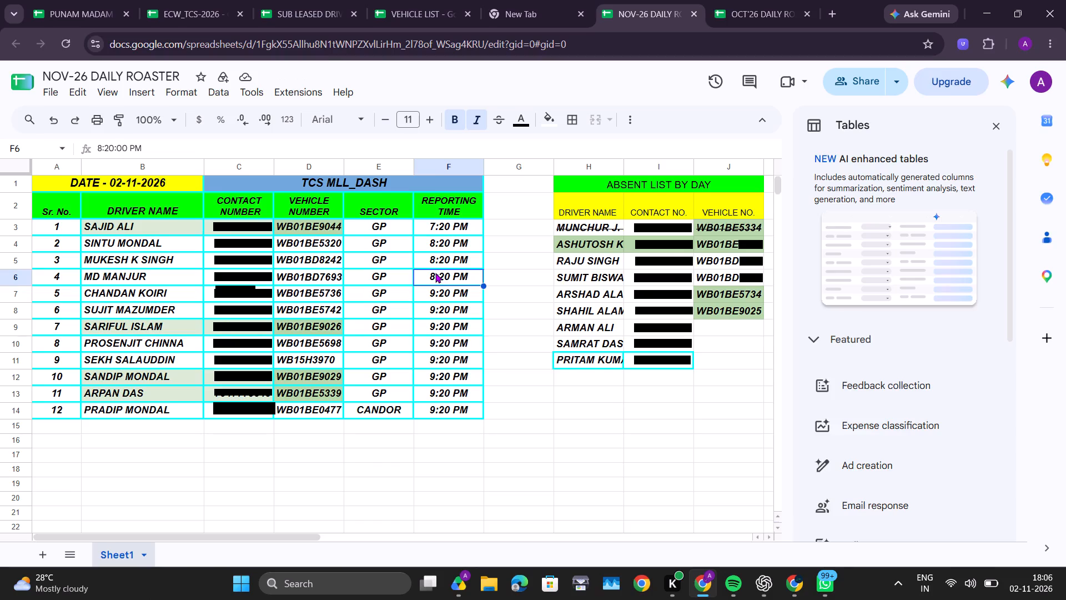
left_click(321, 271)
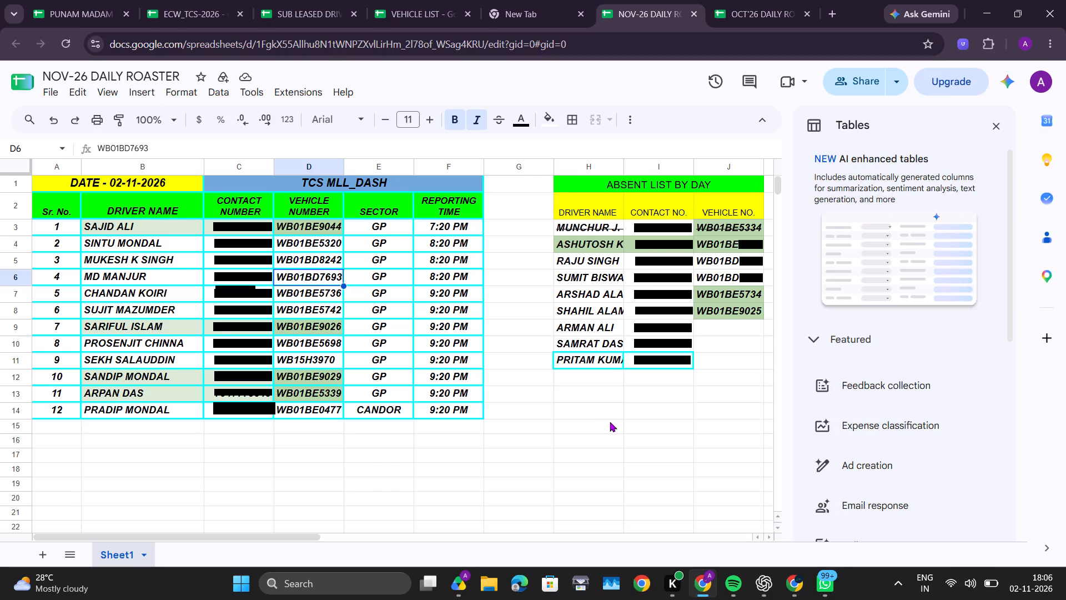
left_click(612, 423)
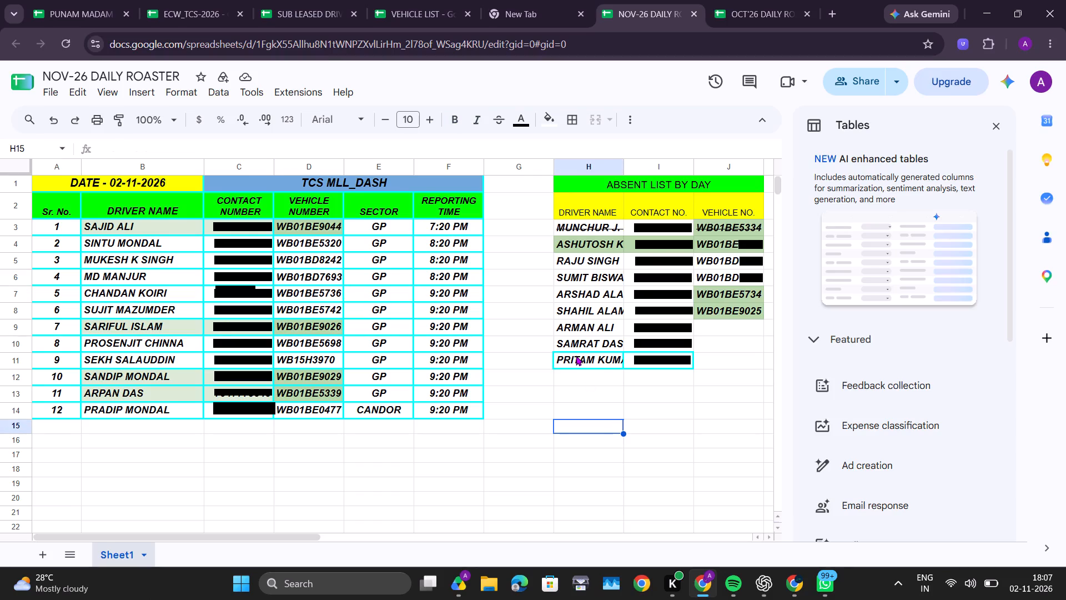
Remove all borders from the last entry of the first absent list, H11:I11.
left_click_drag(576, 356, 651, 359)
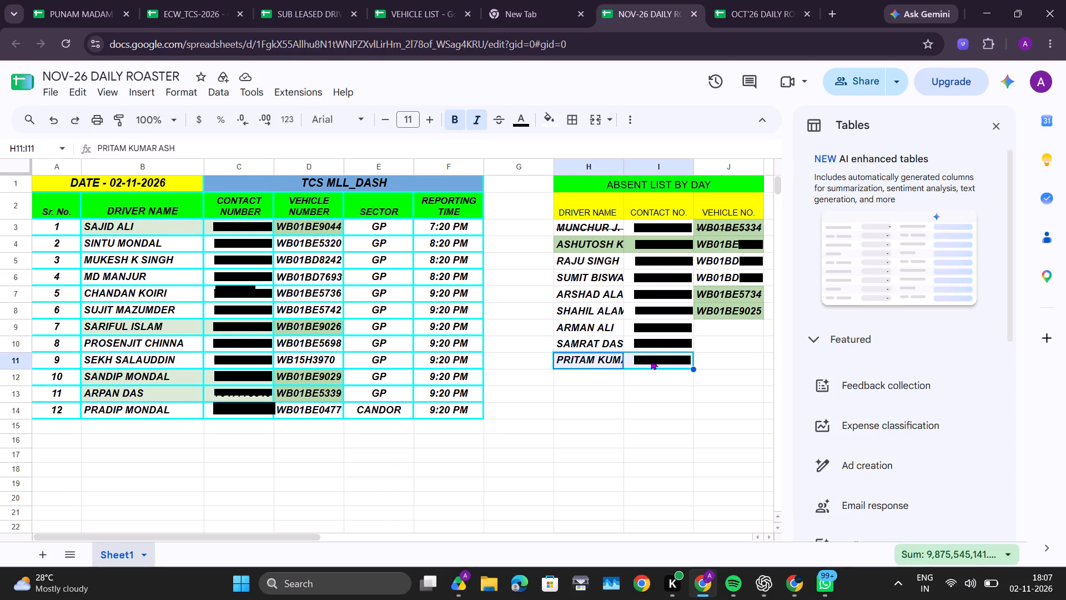
left_click(574, 126)
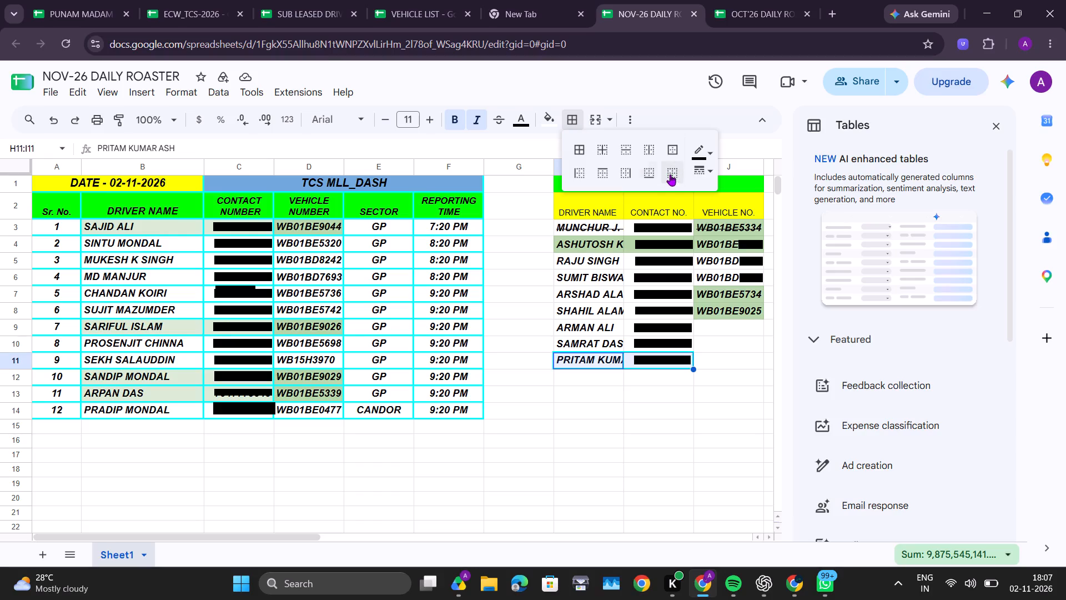
left_click(675, 177)
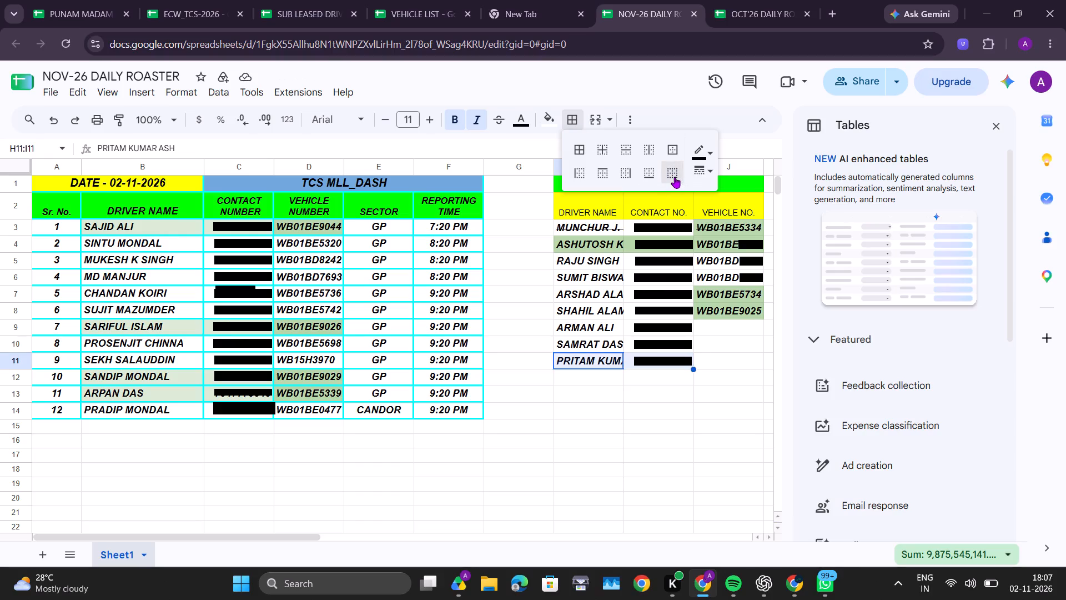
Close the Tables side pane.
left_click(1001, 121)
left_click(834, 357)
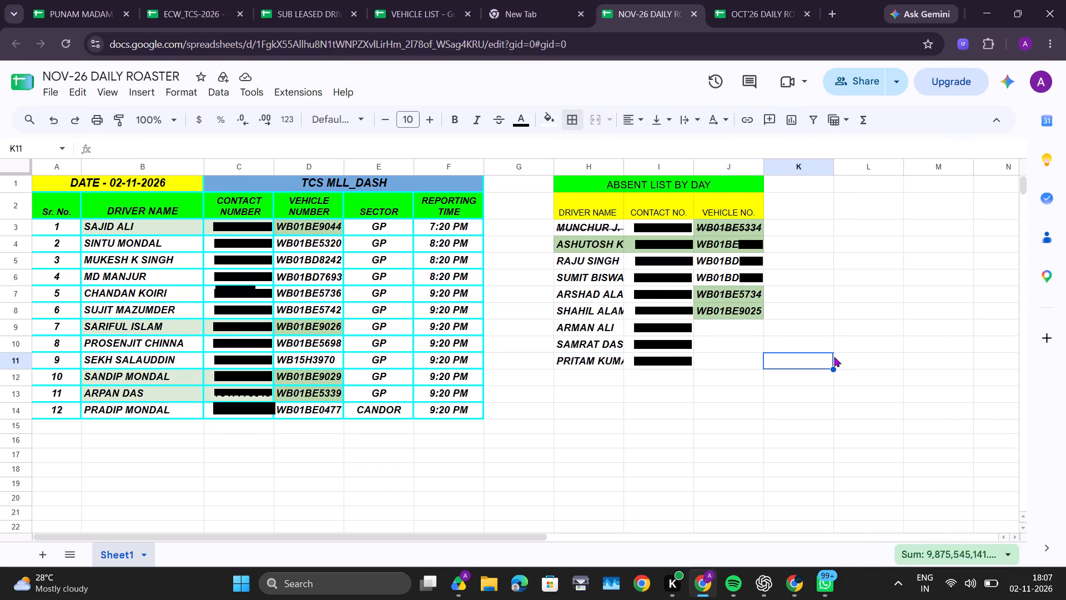
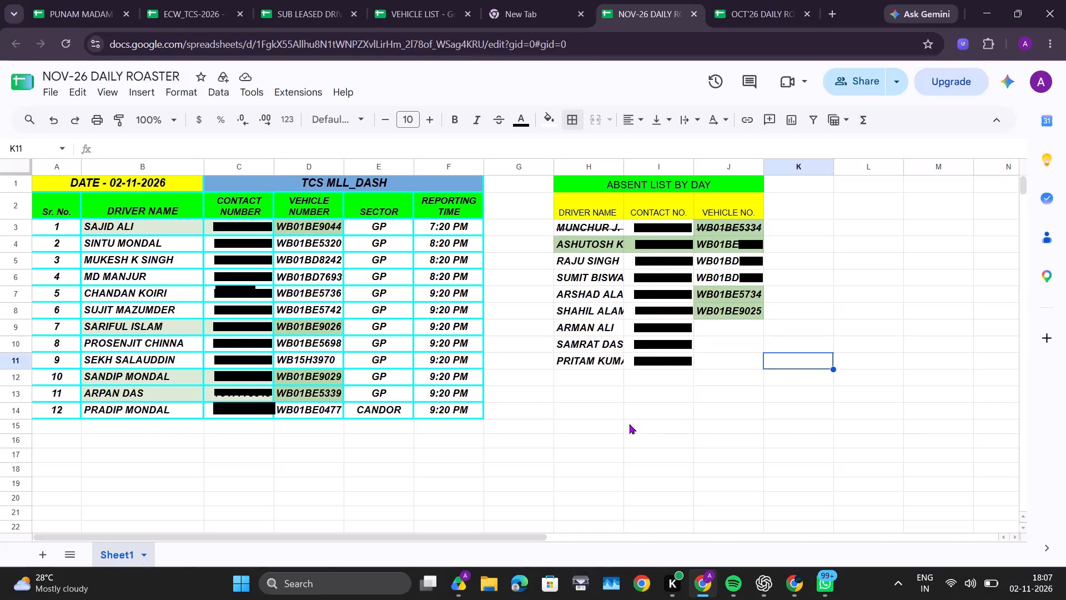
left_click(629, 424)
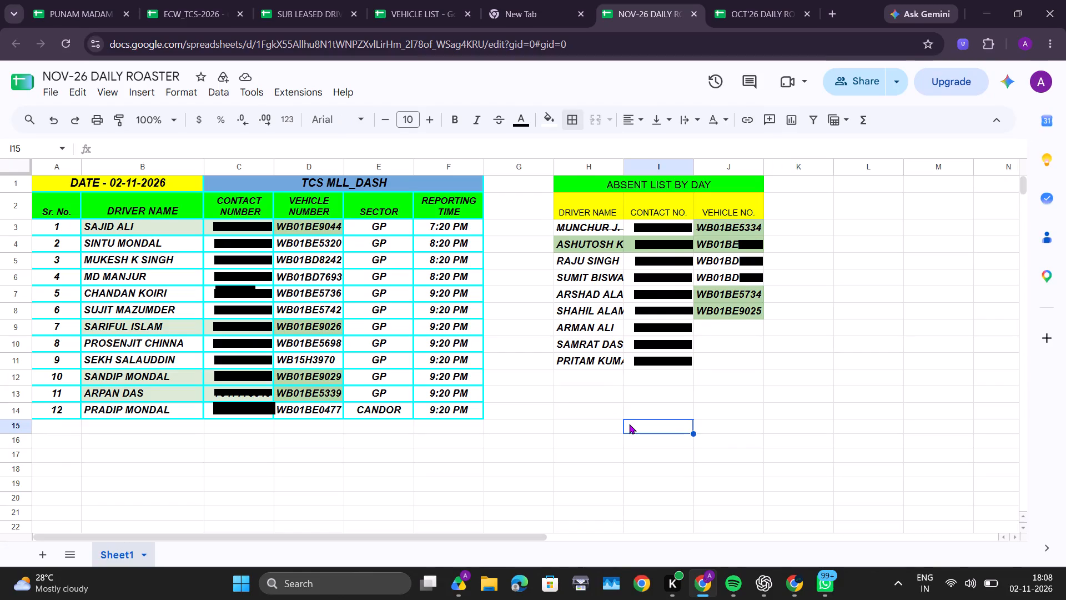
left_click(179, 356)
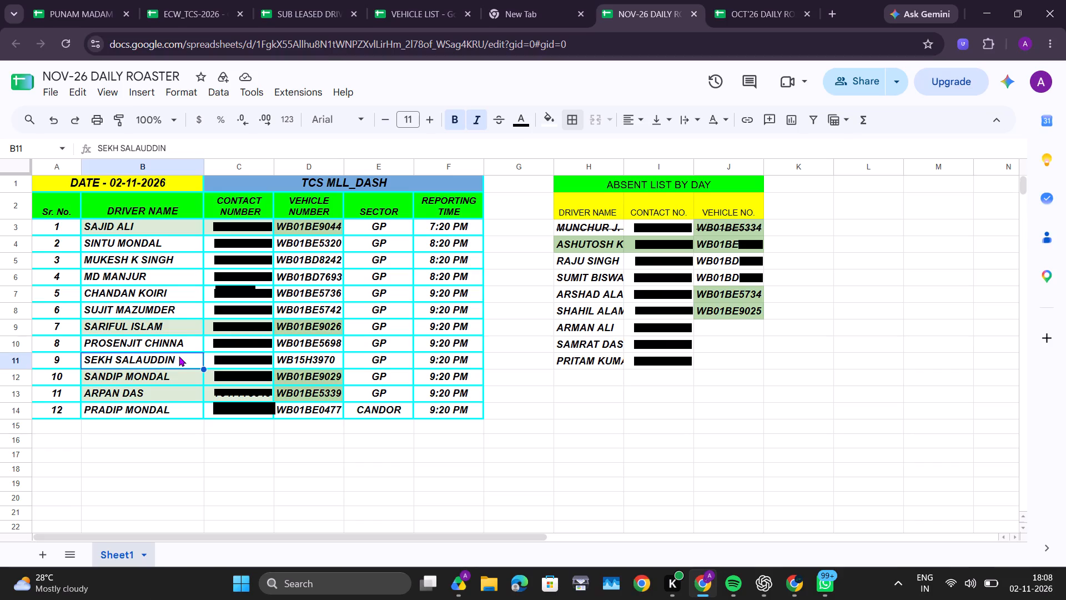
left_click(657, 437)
Move the first TCS MLL_SS driver's name, contact and vehicle number, B25:D25, to H32 below the second absent list.
scroll(657, 437, "down", 4)
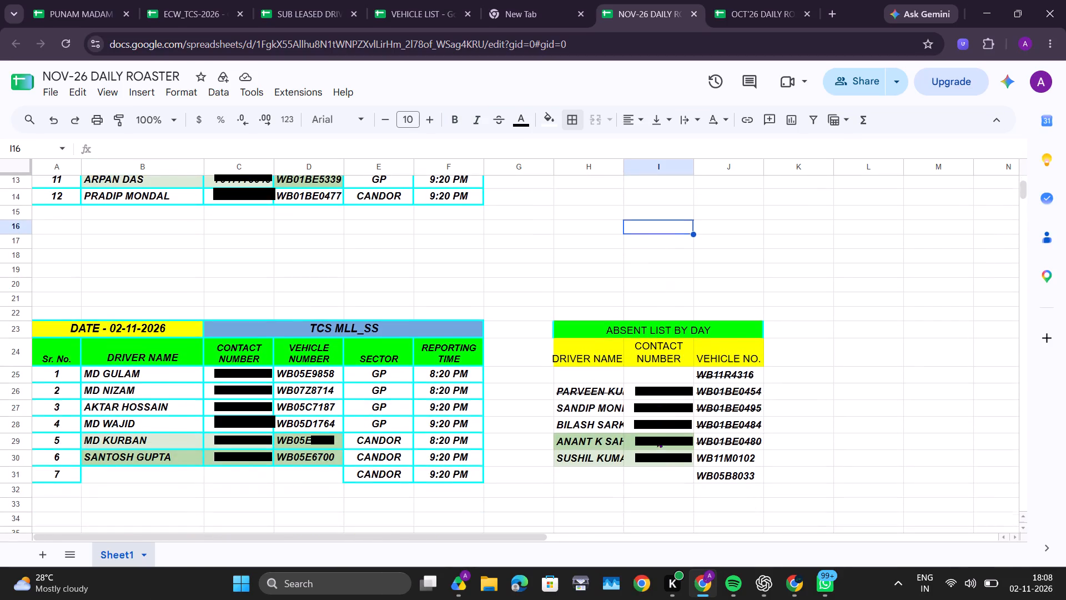
scroll(657, 437, "down", 1)
left_click_drag(137, 379, 311, 366)
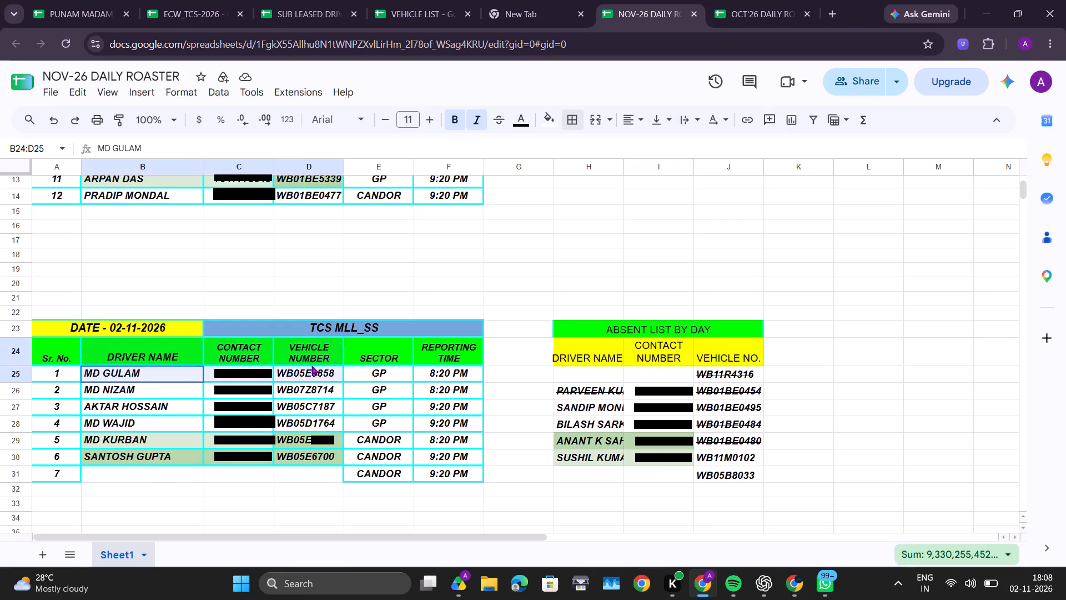
left_click_drag(311, 366, 314, 371)
key("ctrl+x")
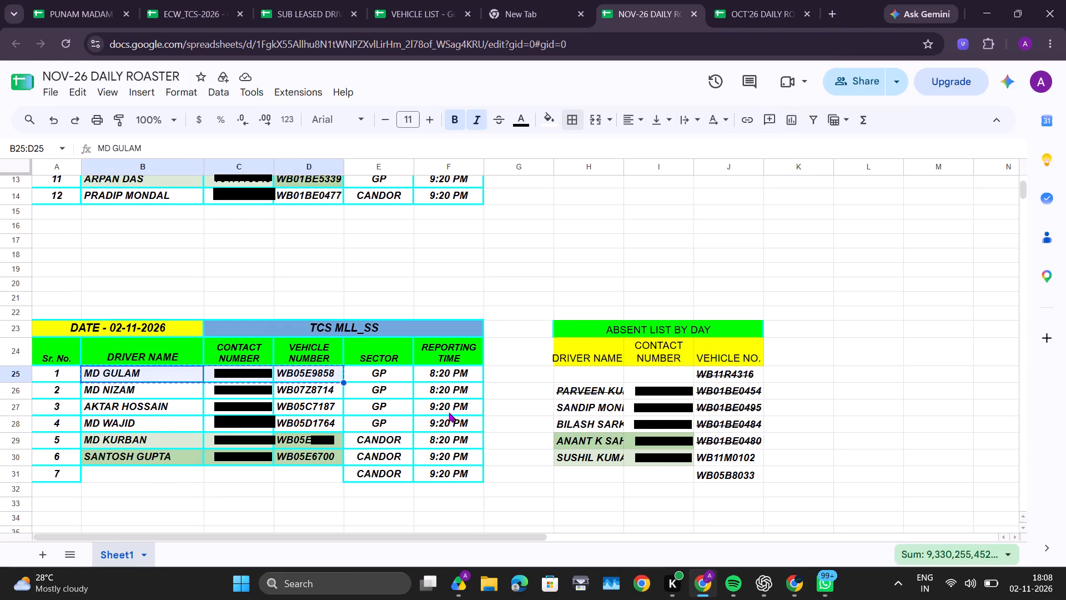
left_click(592, 489)
key("ctrl+v")
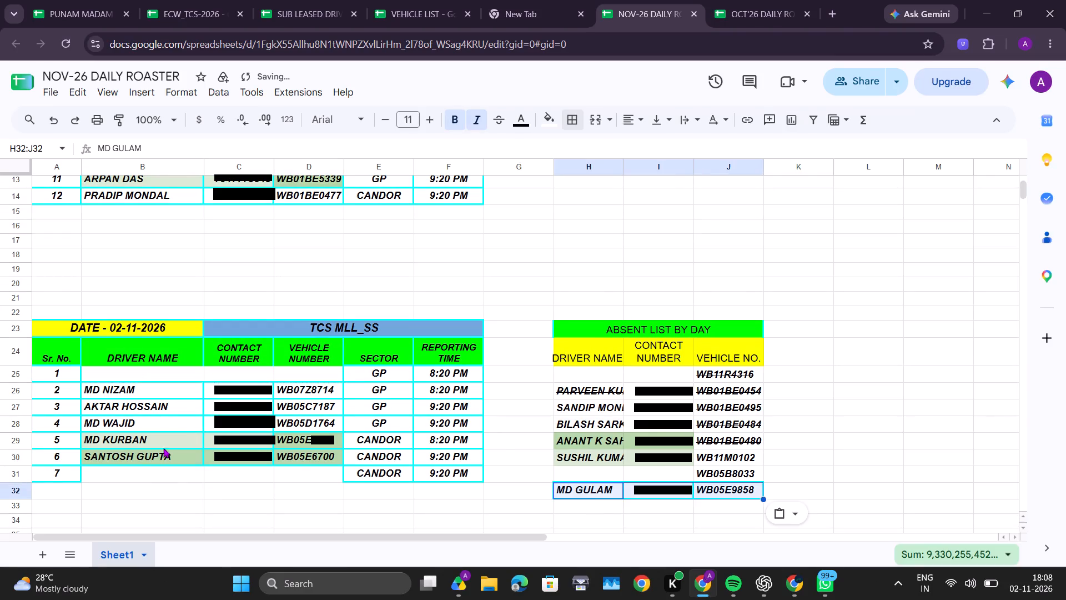
Move the serial number 5 driver's name and contact, B29:C29, to H33, and move absent driver H29:I29 into B29.
left_click_drag(150, 438, 252, 440)
key("ctrl+x")
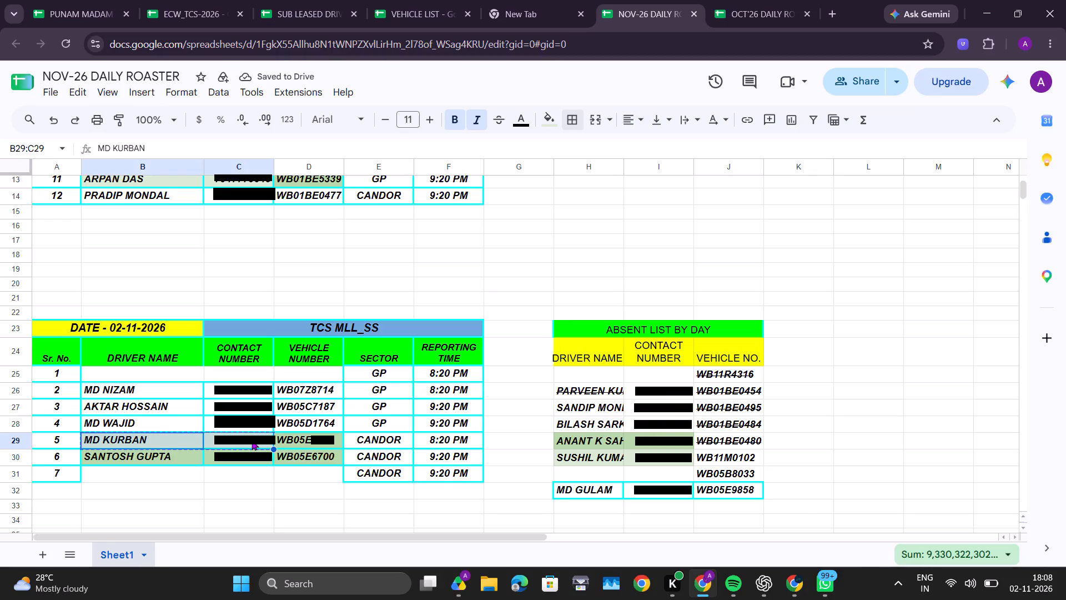
left_click(595, 505)
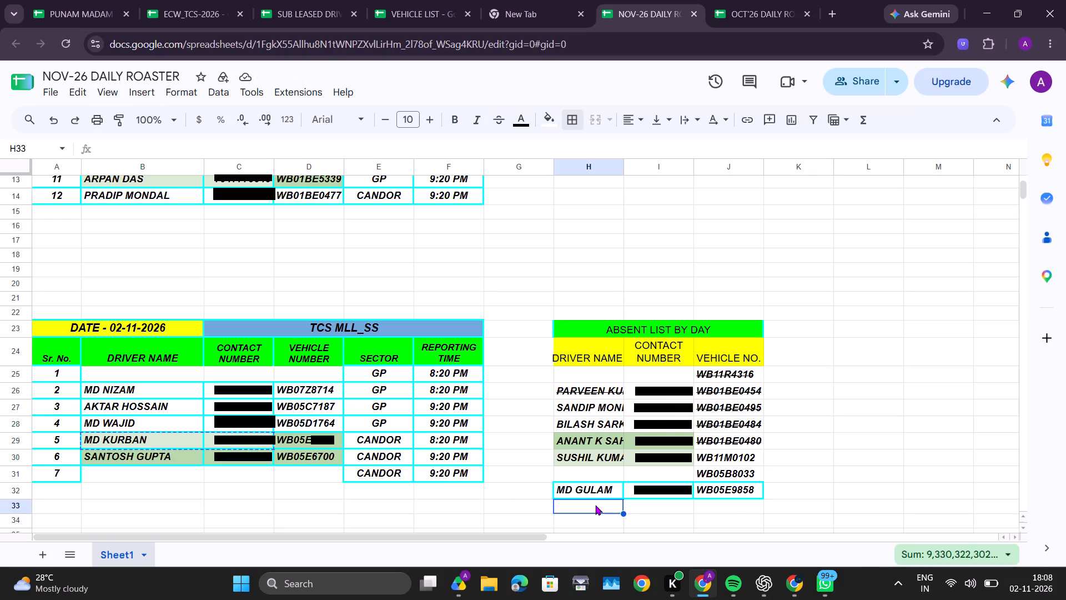
key("ctrl+v")
left_click_drag(576, 439, 655, 445)
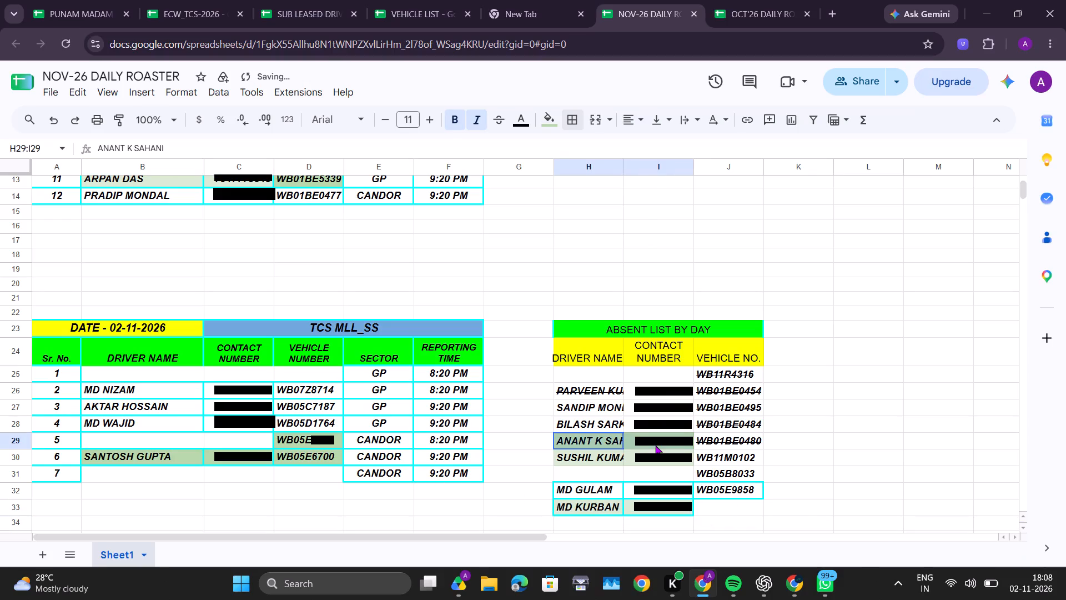
left_click_drag(655, 445, 657, 445)
key("ctrl+x")
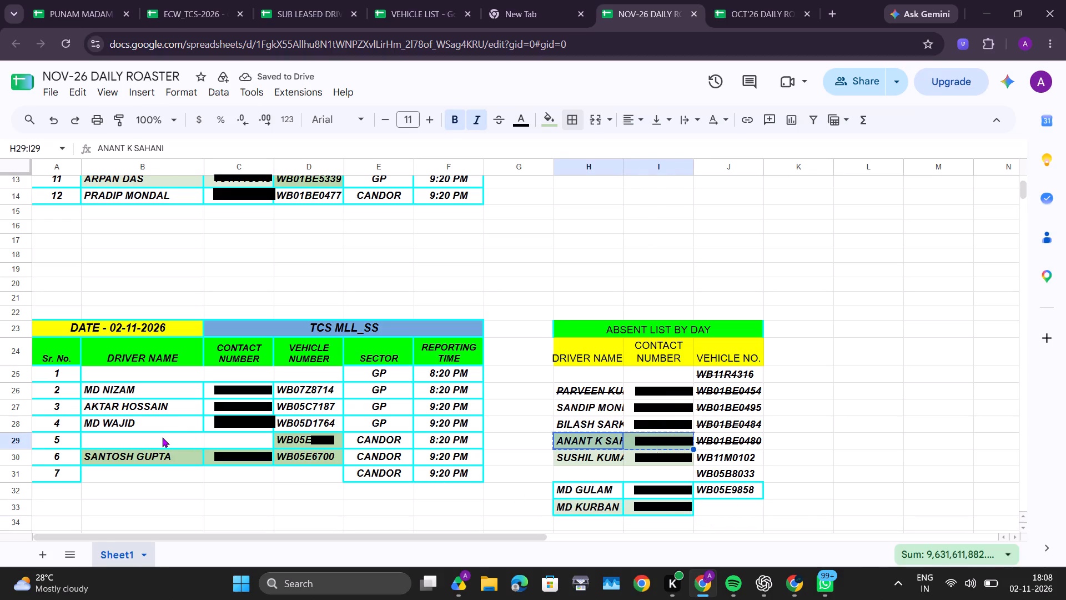
left_click(162, 437)
key("ctrl+v")
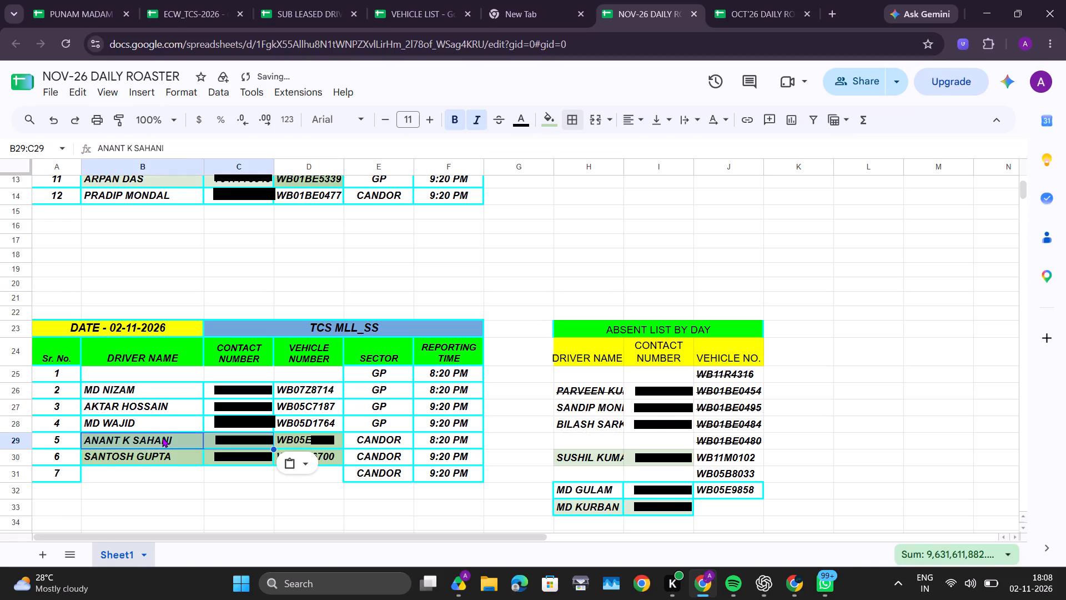
Move the driver's name, contact and vehicle number at serial number 4, B28:D28, into the empty first entry at B25.
left_click_drag(110, 428, 205, 428)
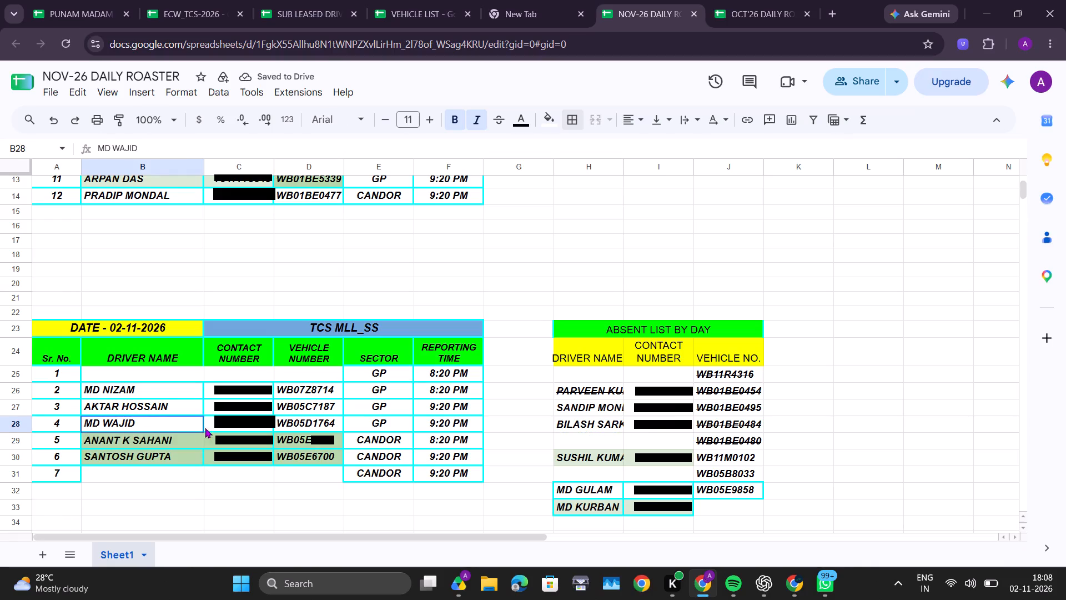
left_click_drag(205, 428, 304, 421)
key("ctrl+x")
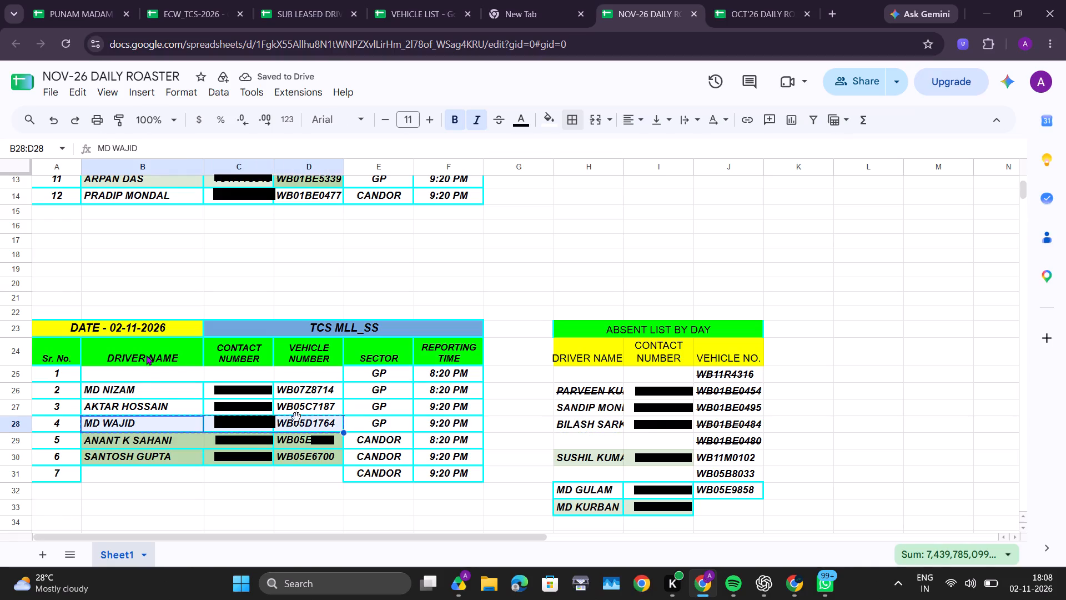
left_click(139, 371)
key("ctrl+v")
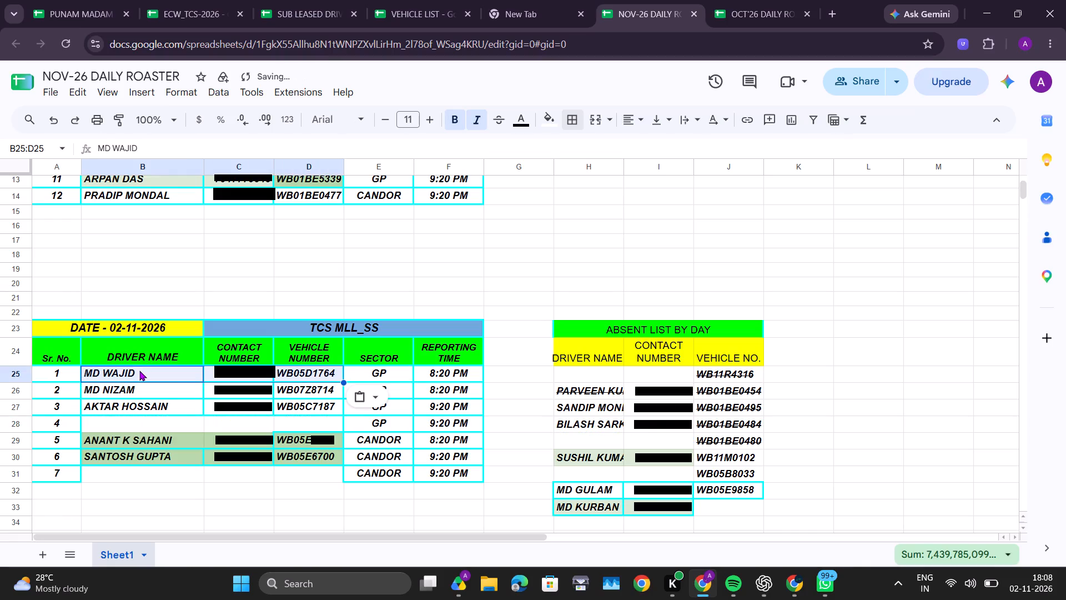
Move the two CANDOR driver entries B29:F30 up one row to start at B28, sector and reporting time included.
left_click_drag(94, 439, 340, 460)
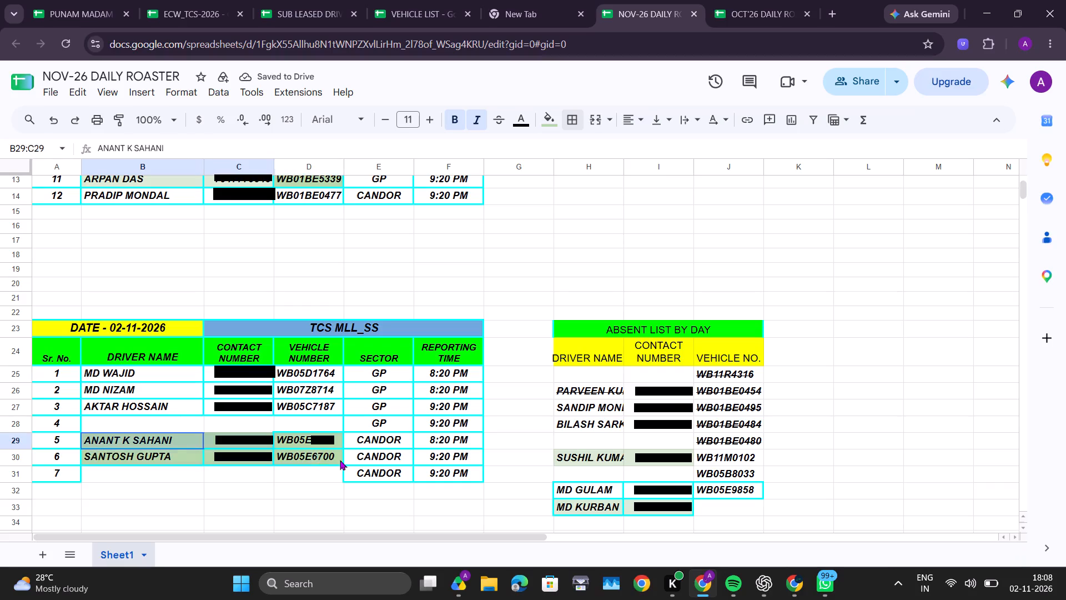
left_click_drag(340, 460, 445, 454)
key("ctrl+x")
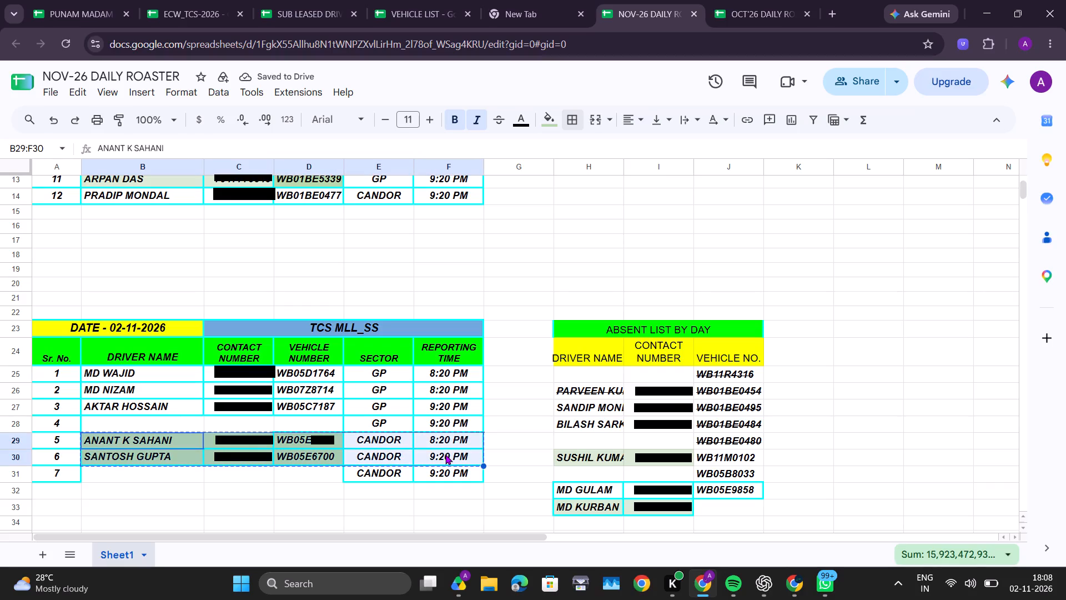
left_click(178, 427)
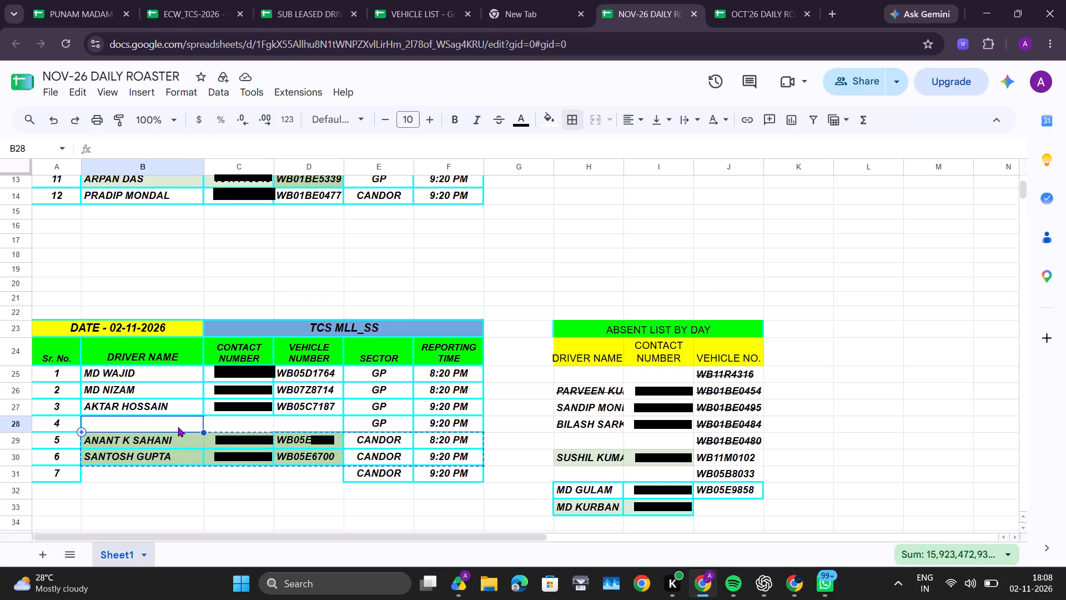
key("ctrl+v")
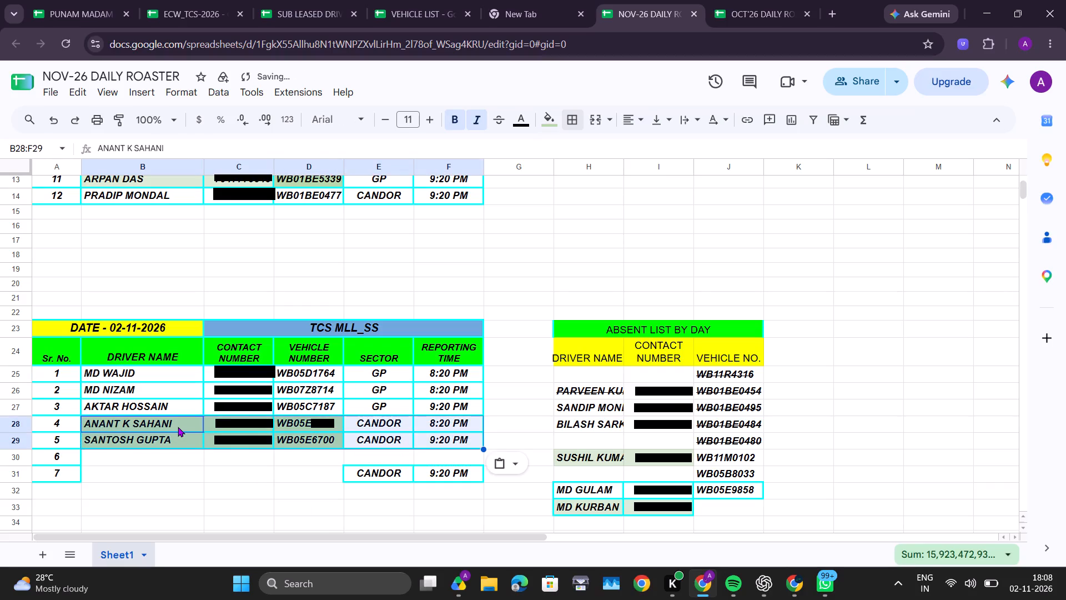
Clear the leftover sector and reporting time at serial number 7 and remove all borders from E31:G31.
left_click(311, 518)
left_click_drag(364, 476, 487, 478)
key("Delete")
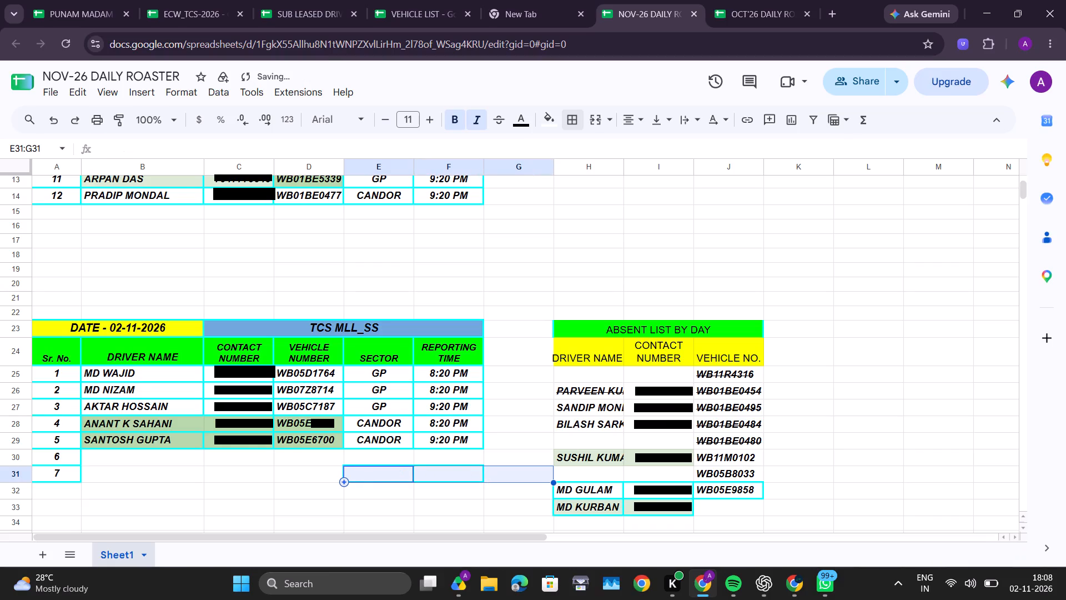
left_click(571, 116)
left_click(671, 180)
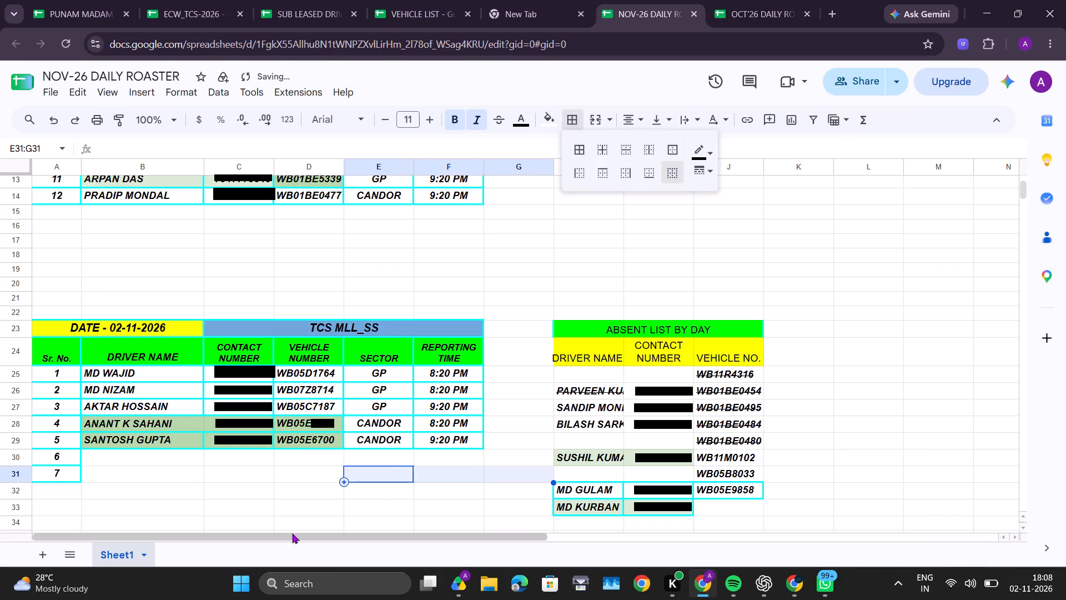
left_click(234, 472)
Move the TCS MLL_DASH driver at serial number 9, B11:D11, to H12 in the first absent list, undoing any accidental overwrite.
scroll(234, 472, "up", 1)
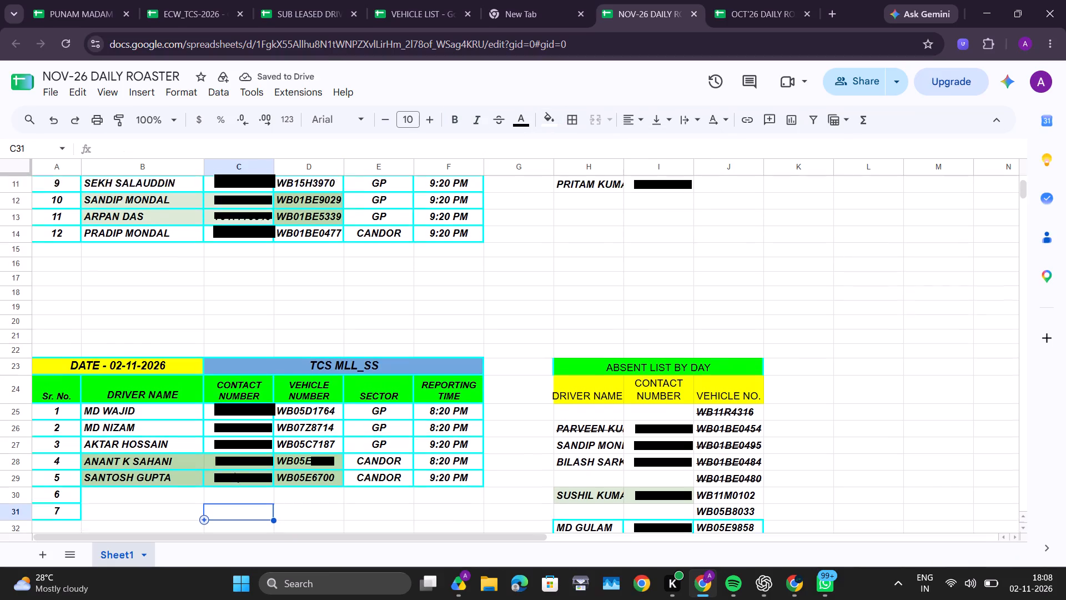
scroll(234, 472, "up", 3)
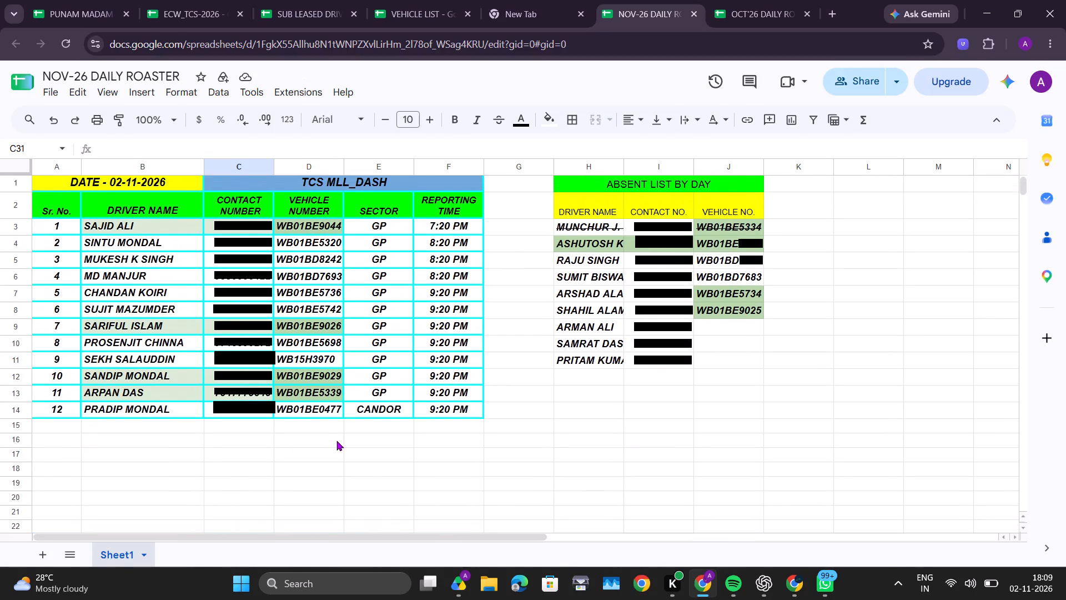
left_click_drag(166, 363, 185, 367)
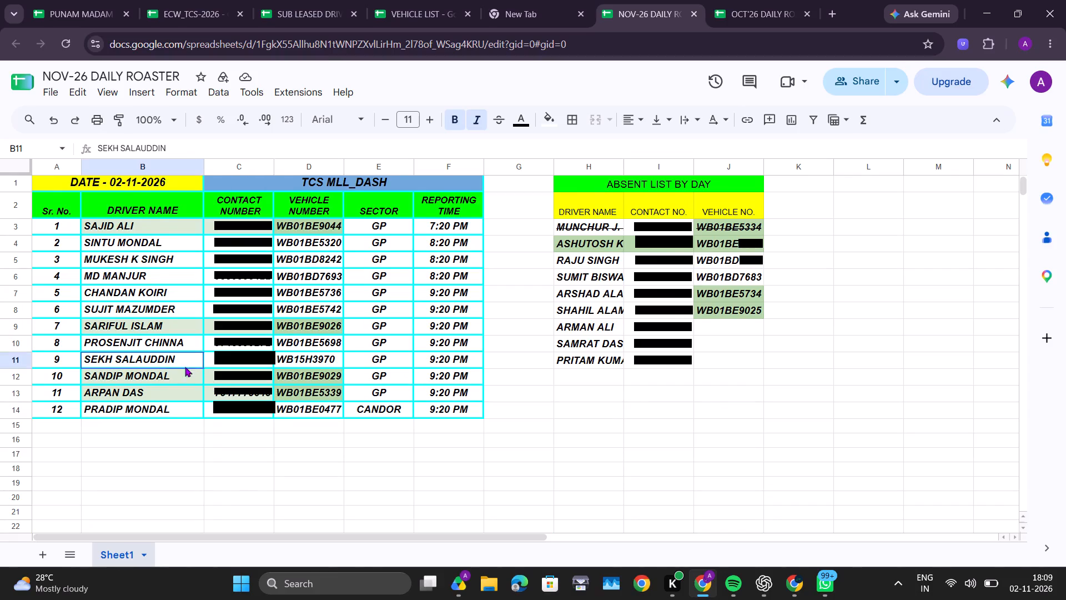
left_click_drag(185, 367, 294, 366)
key("ctrl+x")
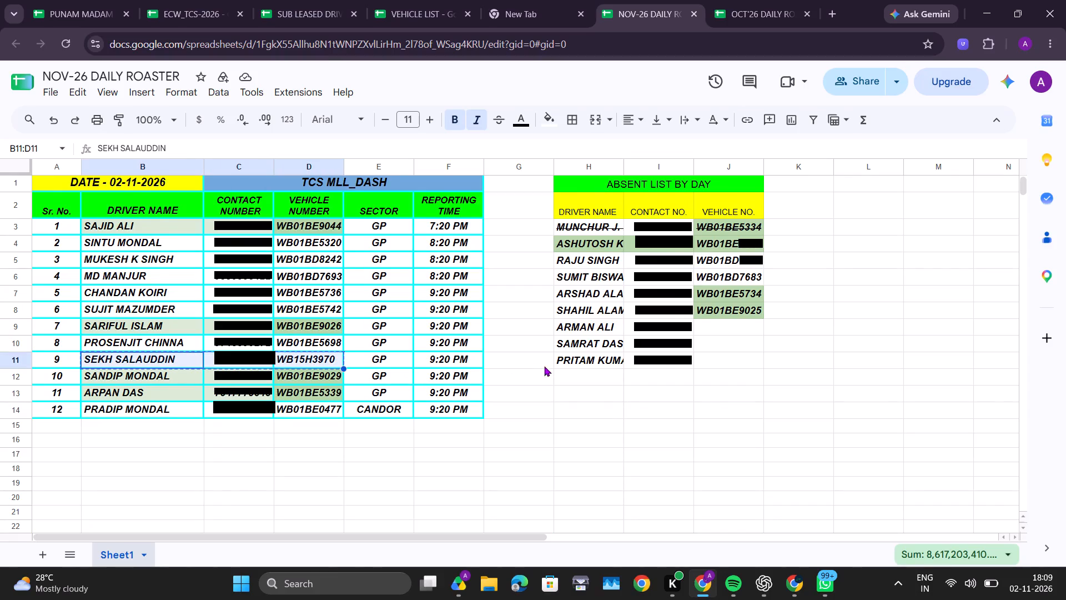
left_click(570, 378)
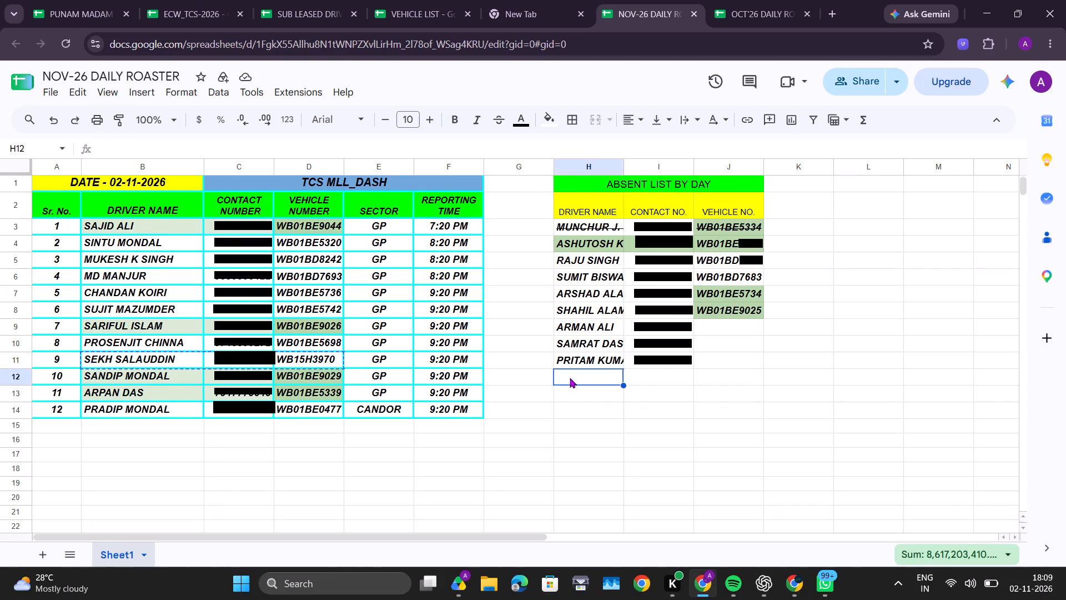
key("ctrl+v")
key("space")
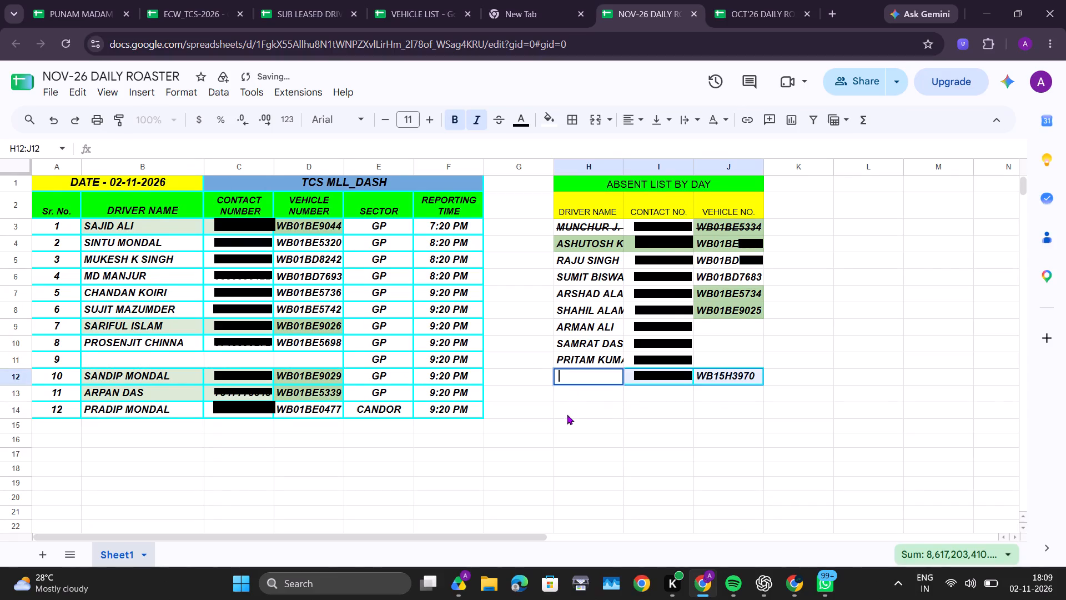
left_click(567, 414)
key("ctrl+z")
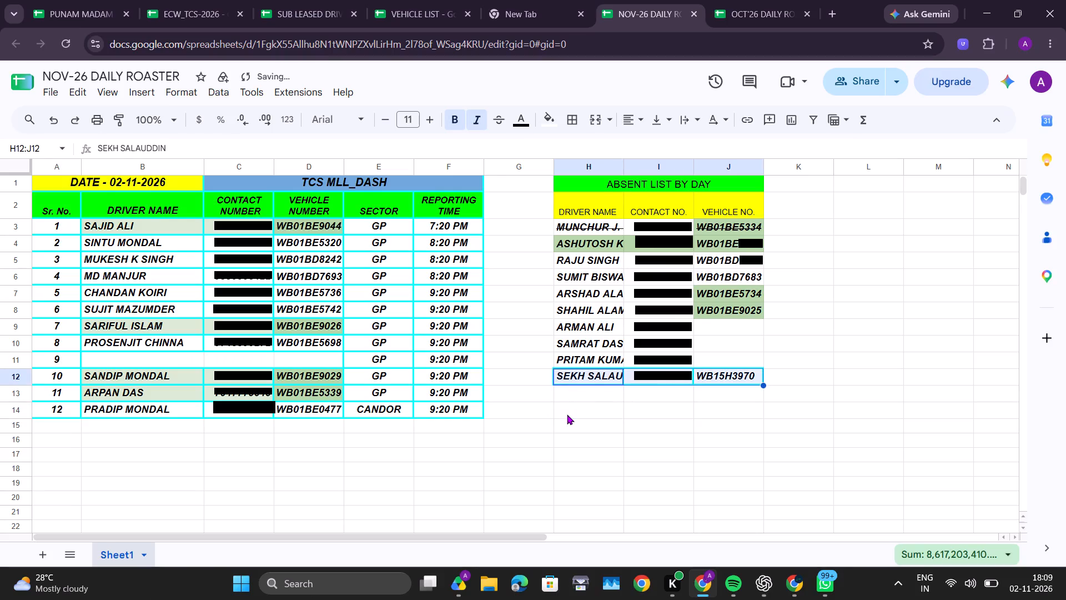